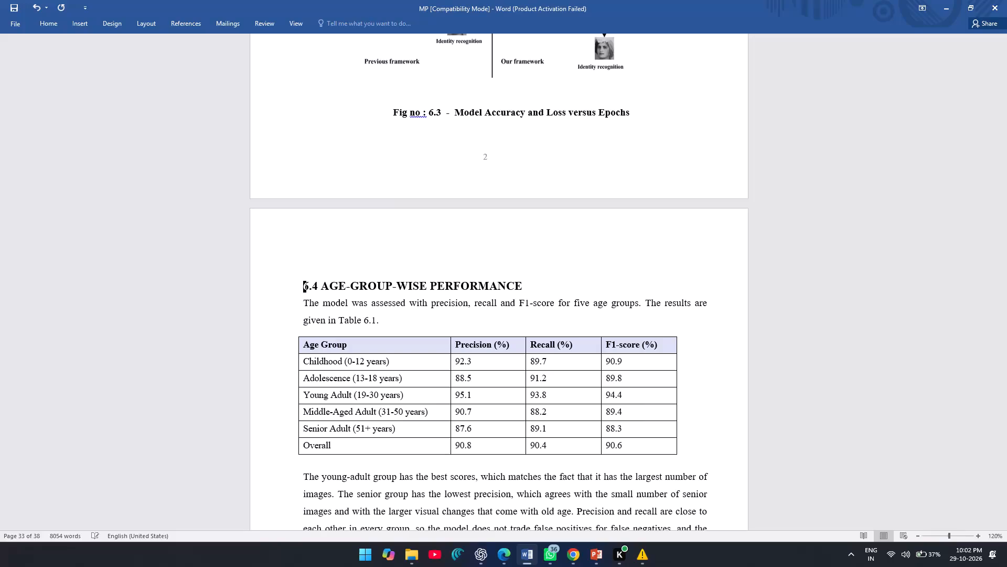
# Check the paragraph spacing of the 7.2 FUTURE ENHANCEMENTS heading and the Improved Architectures paragraph below it.
pyautogui.scroll(-2, 415, 286)
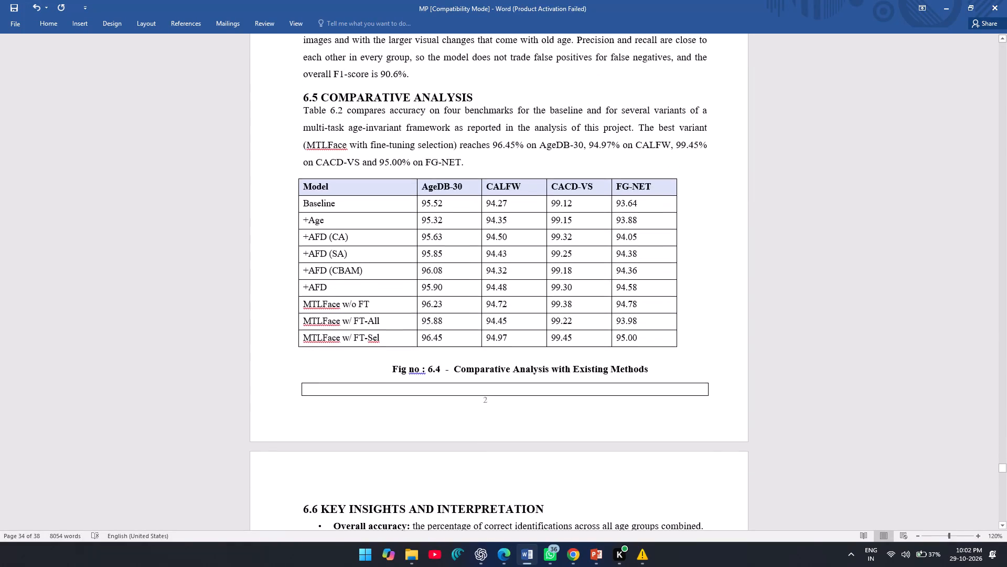
pyautogui.scroll(-2, 415, 286)
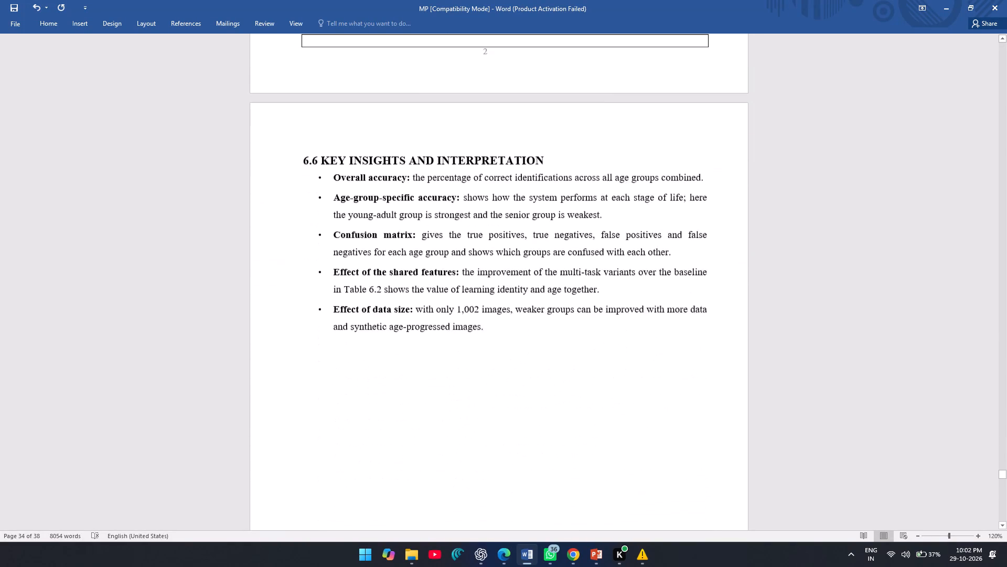
pyautogui.scroll(-1, 415, 286)
pyautogui.scroll(1, 415, 286)
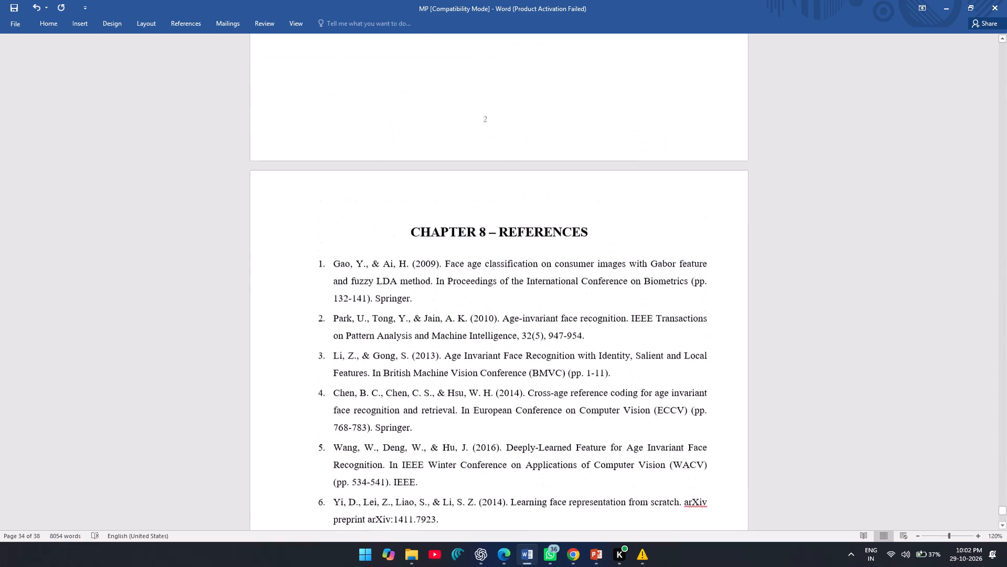
pyautogui.scroll(2, 415, 286)
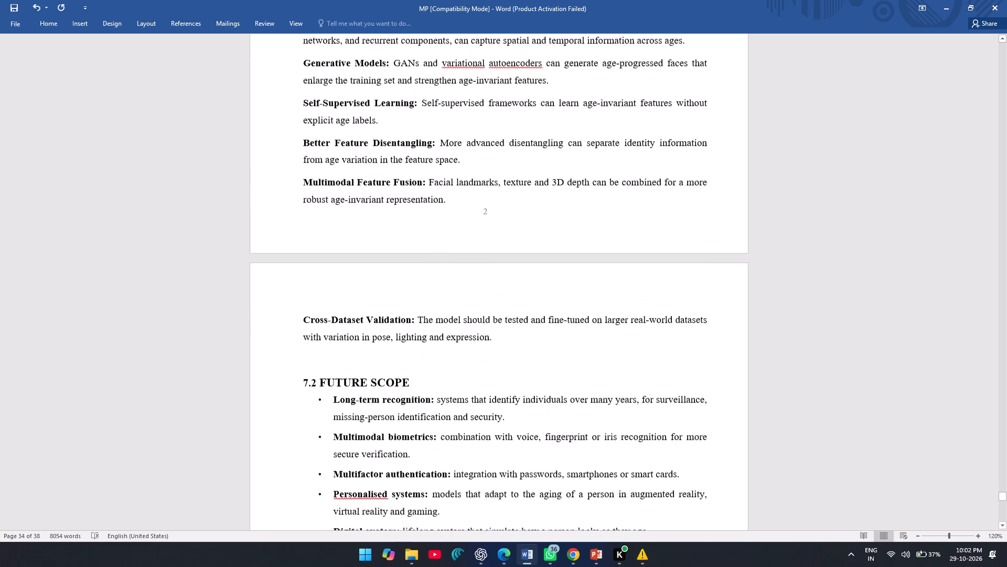
pyautogui.scroll(1, 415, 286)
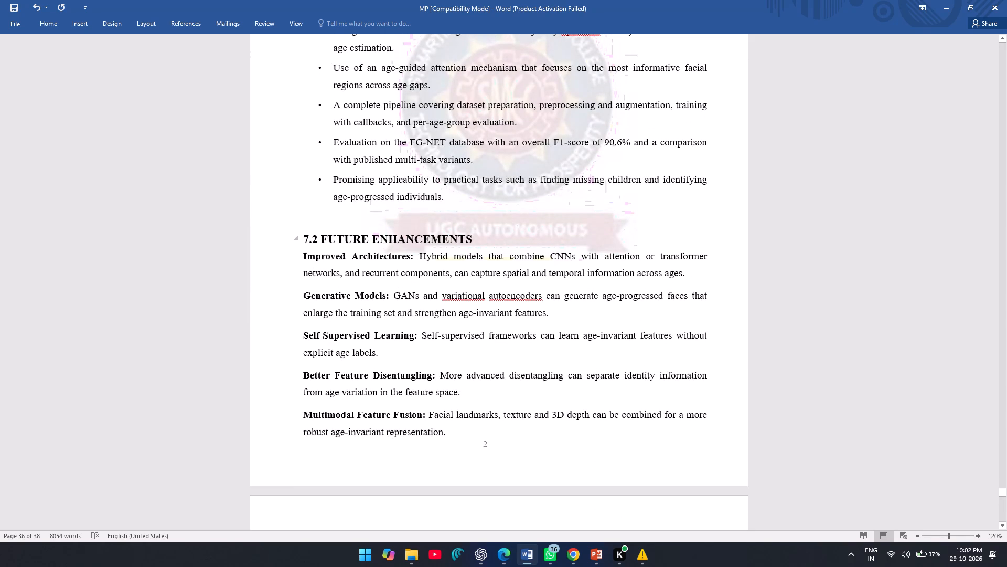
pyautogui.moveTo(304, 237); pyautogui.dragTo(706, 260)
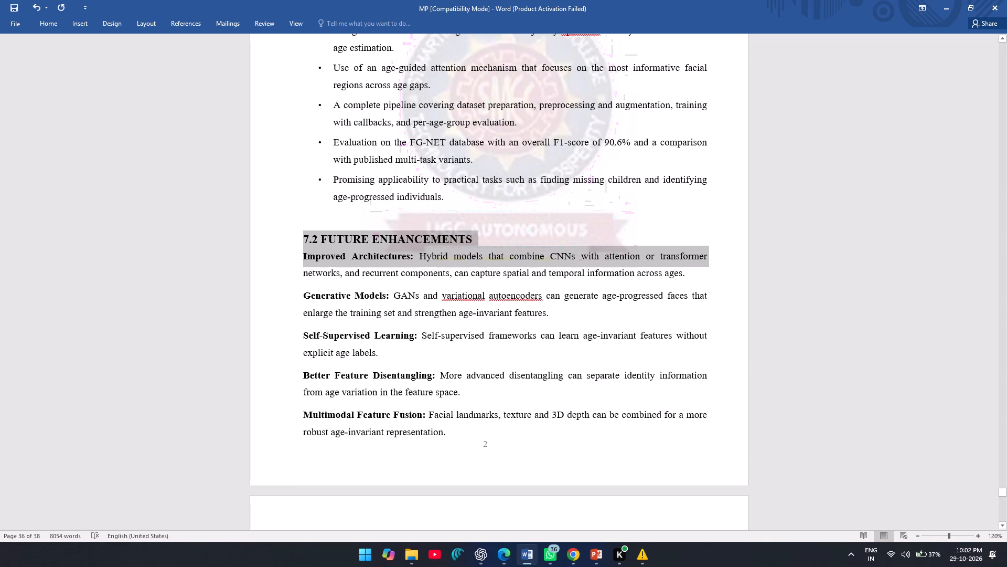
pyautogui.moveTo(706, 260); pyautogui.dragTo(713, 260)
pyautogui.click(149, 19)
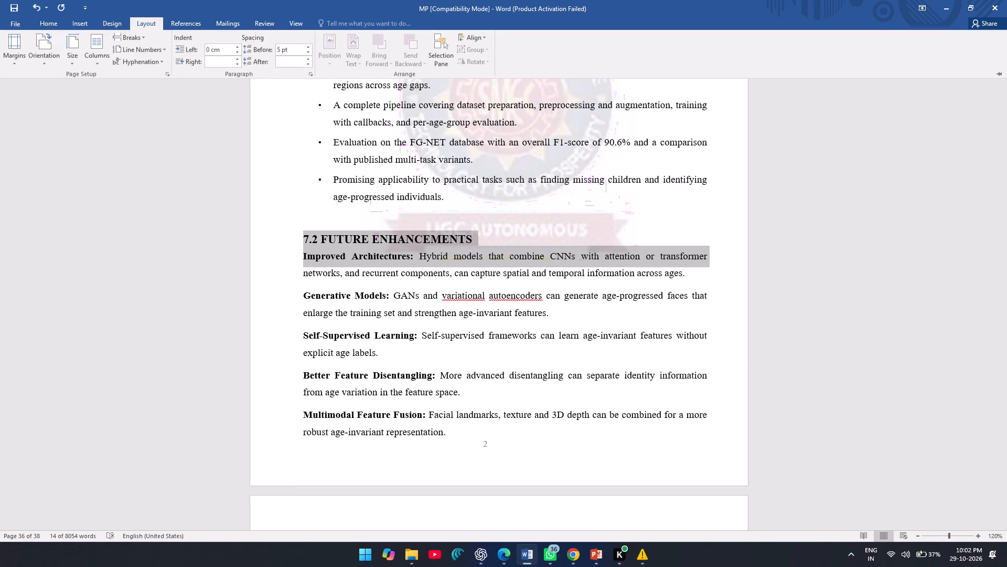
pyautogui.click(284, 192)
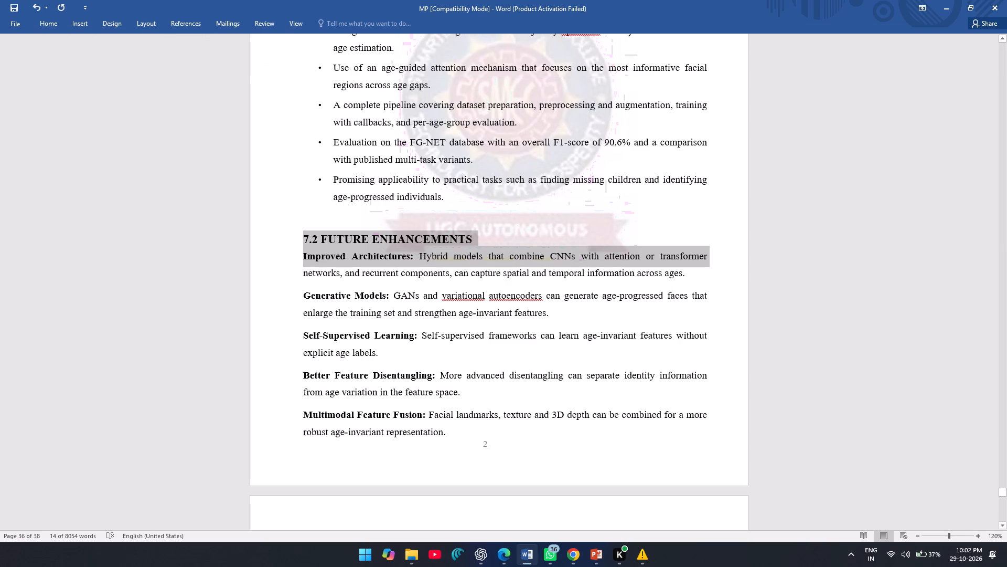
pyautogui.click(780, 203)
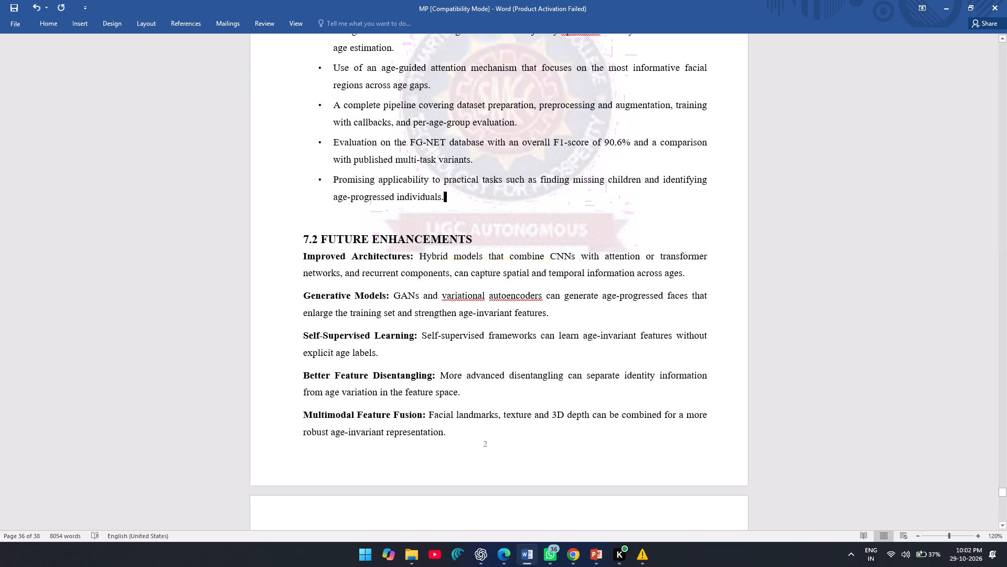
# Set the spacing before to 5 pt for the 6.5 COMPARATIVE ANALYSIS heading and the paragraph directly below it.
pyautogui.scroll(1, 529, 273)
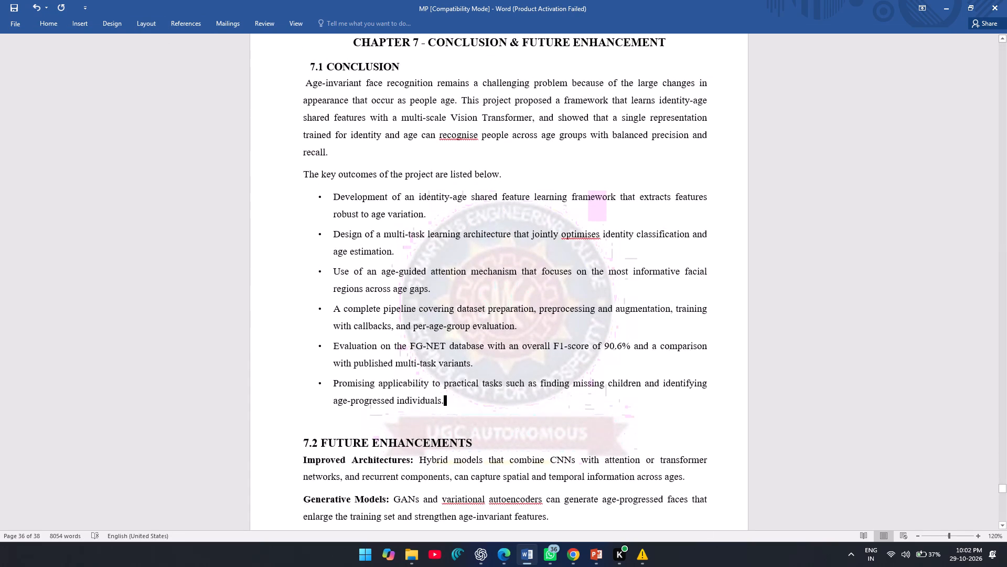
pyautogui.scroll(2, 529, 273)
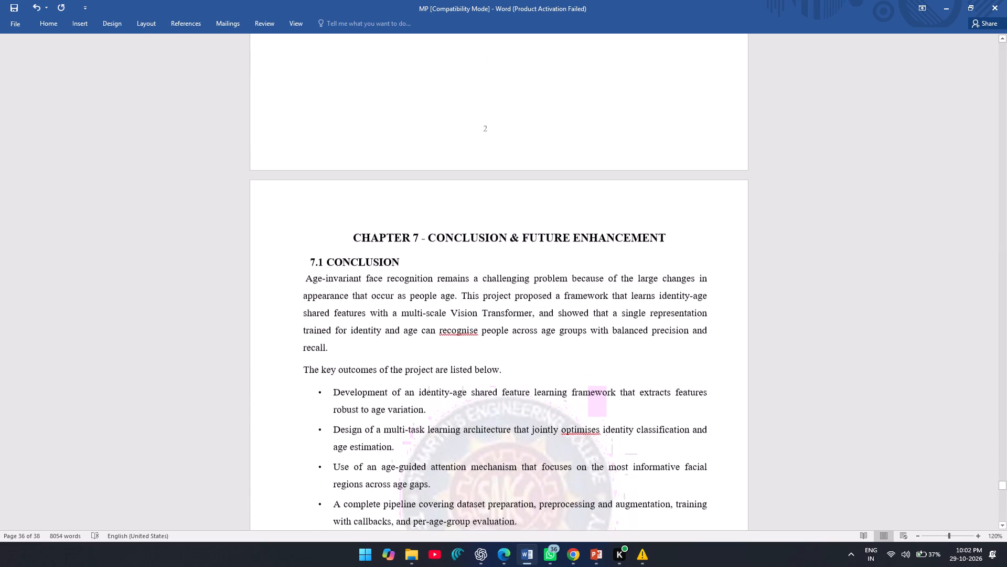
pyautogui.scroll(3, 529, 273)
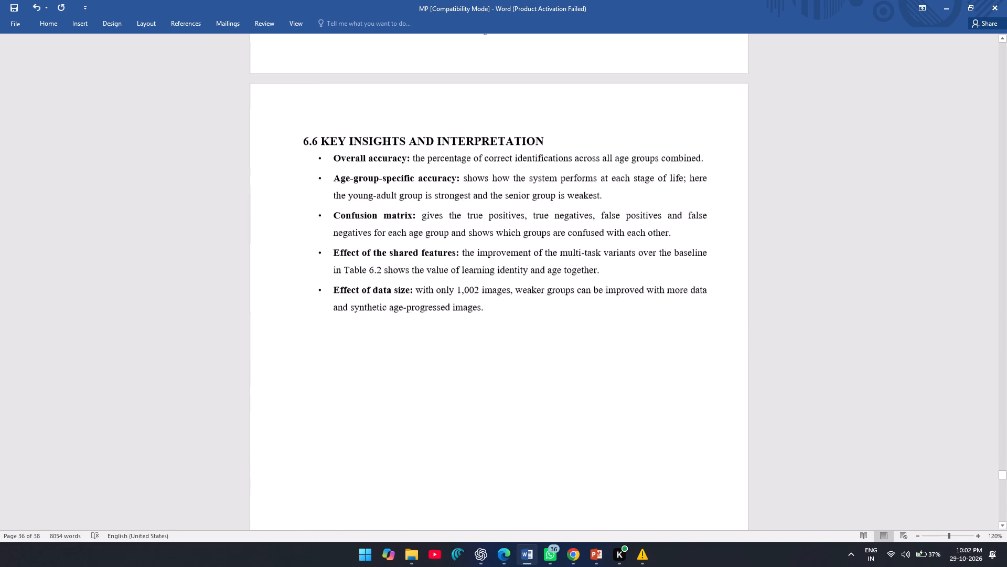
pyautogui.scroll(1, 529, 273)
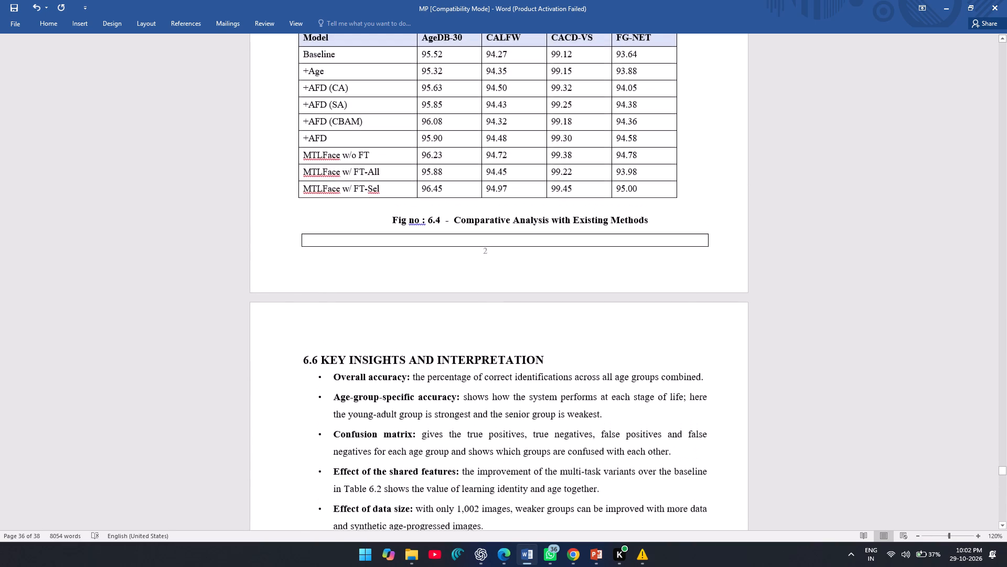
pyautogui.scroll(1, 498, 245)
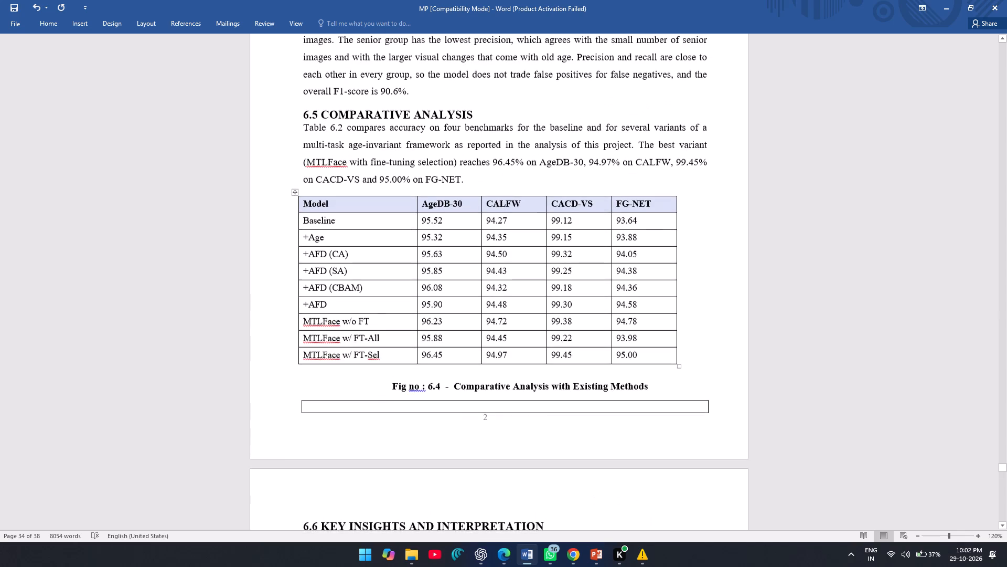
pyautogui.scroll(1, 498, 245)
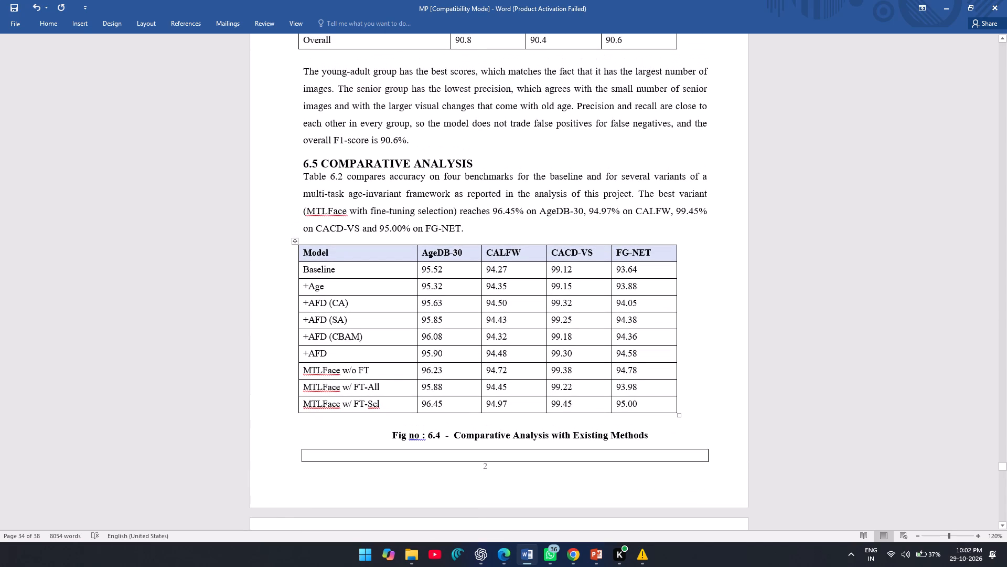
pyautogui.moveTo(303, 165); pyautogui.dragTo(738, 173)
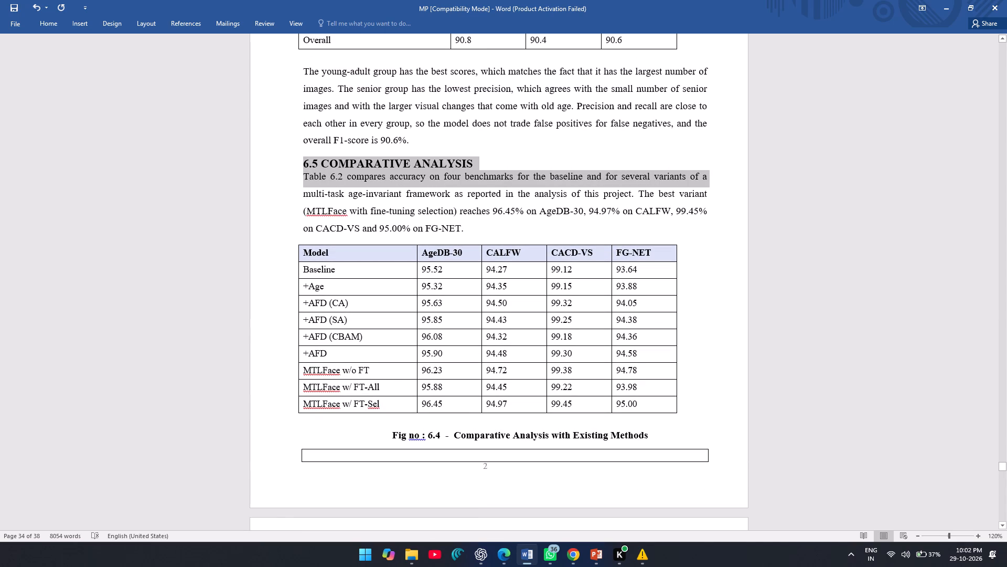
pyautogui.moveTo(738, 173); pyautogui.dragTo(743, 173)
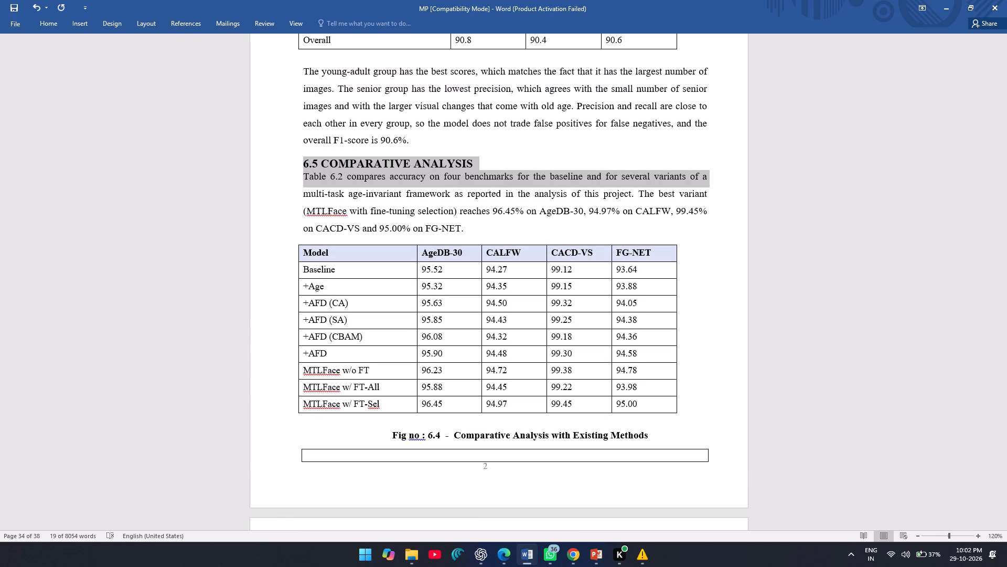
pyautogui.click(148, 17)
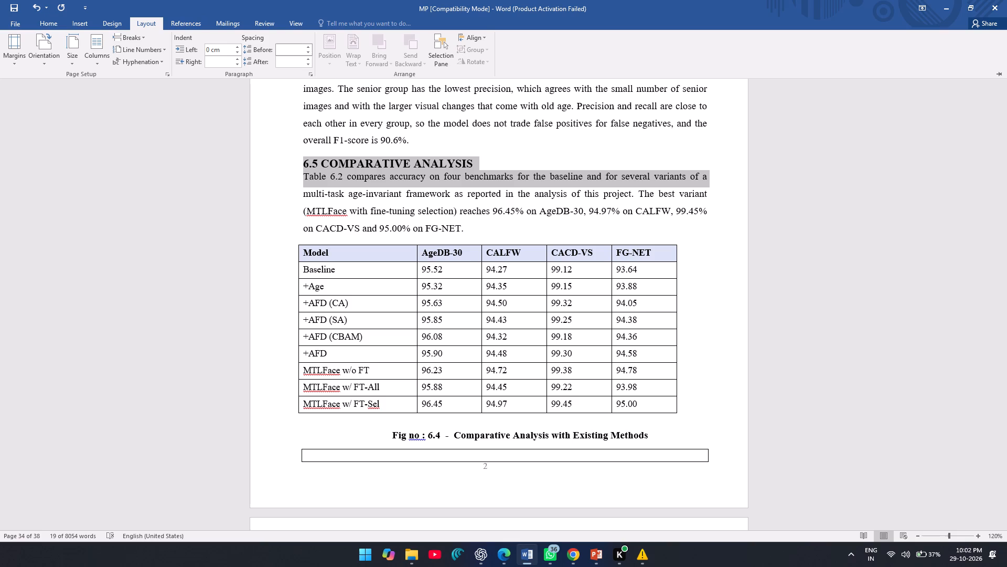
pyautogui.click(285, 51)
pyautogui.press('5')
pyautogui.press('Return')
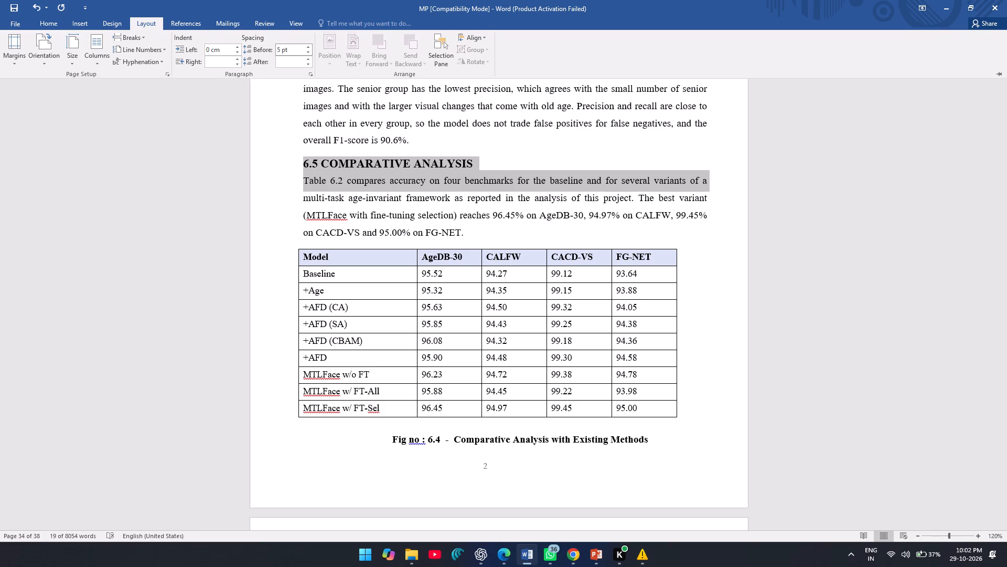
pyautogui.click(283, 202)
pyautogui.click(283, 202)
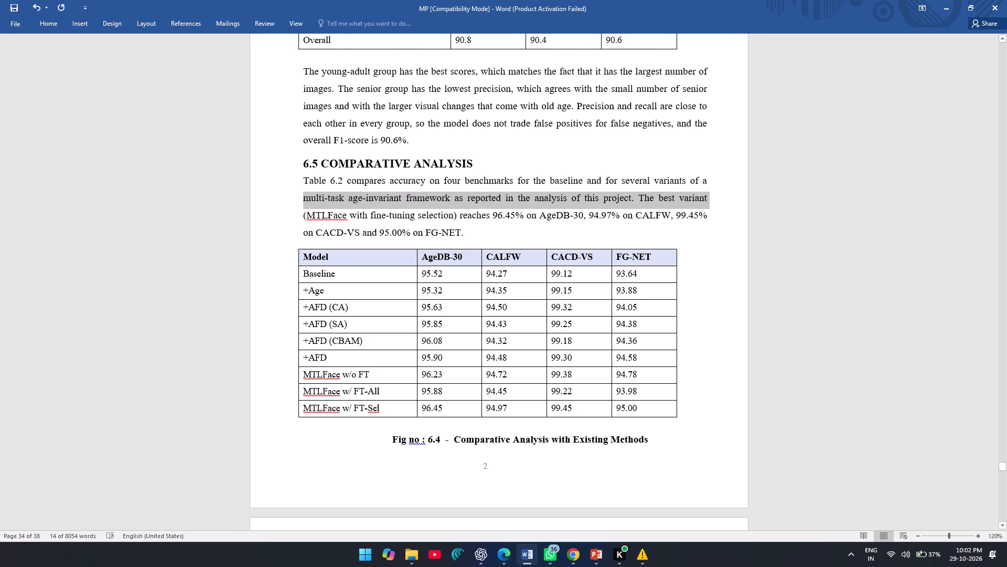
pyautogui.click(729, 267)
# Check the paragraph spacing of the 6.4 AGE-GROUP-WISE PERFORMANCE heading and its introductory paragraph.
pyautogui.scroll(1, 549, 315)
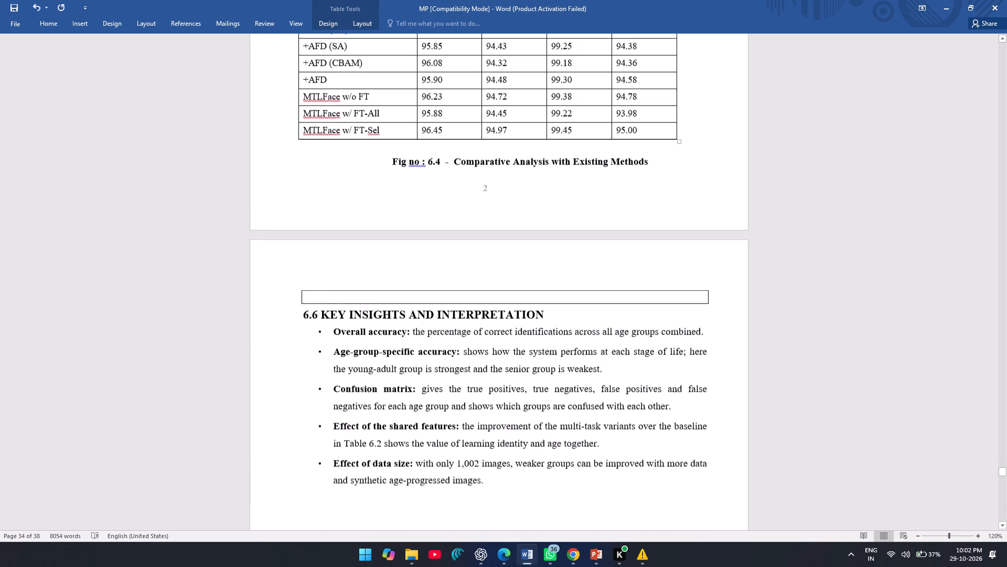
pyautogui.scroll(1, 549, 315)
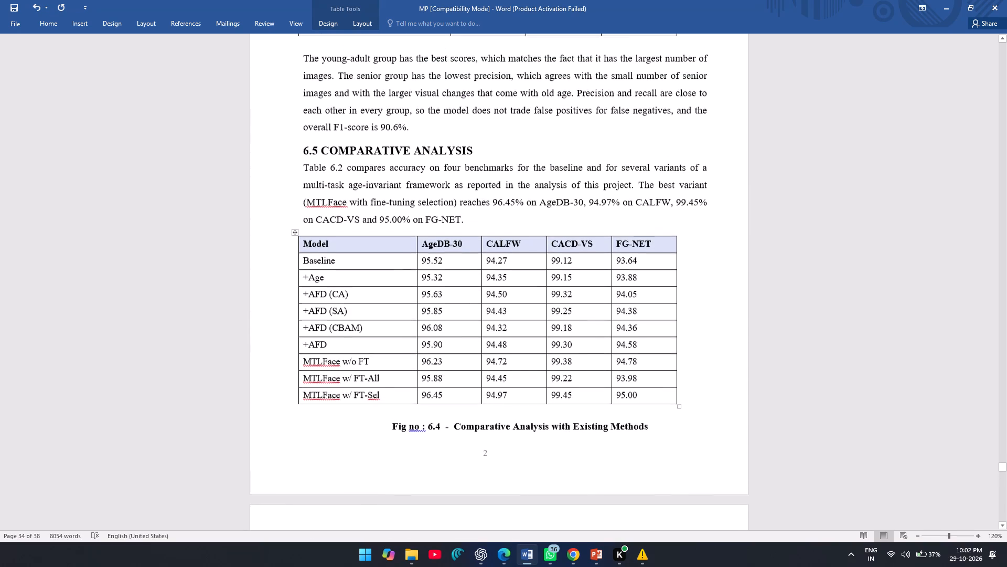
pyautogui.scroll(1, 549, 315)
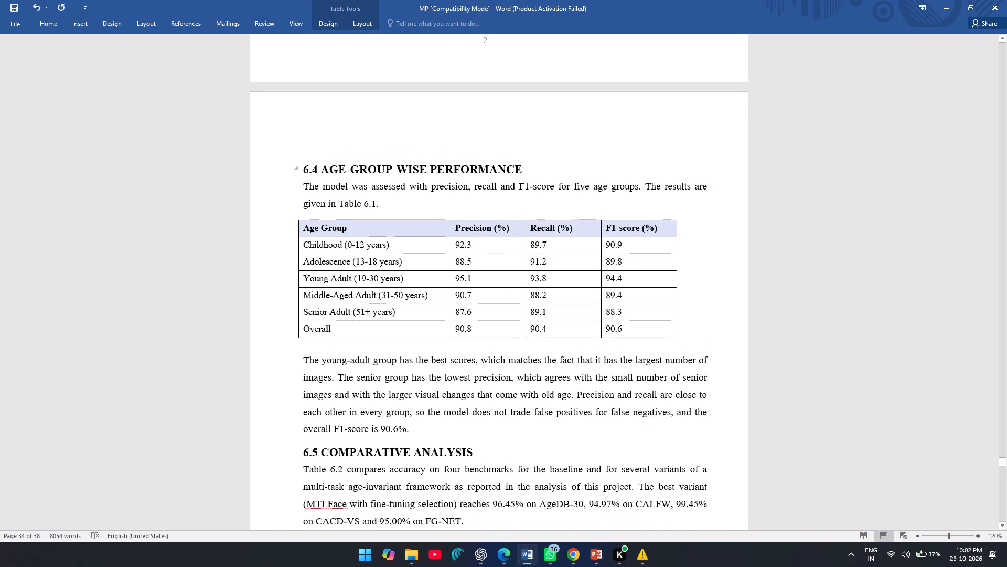
pyautogui.moveTo(303, 164); pyautogui.dragTo(424, 202)
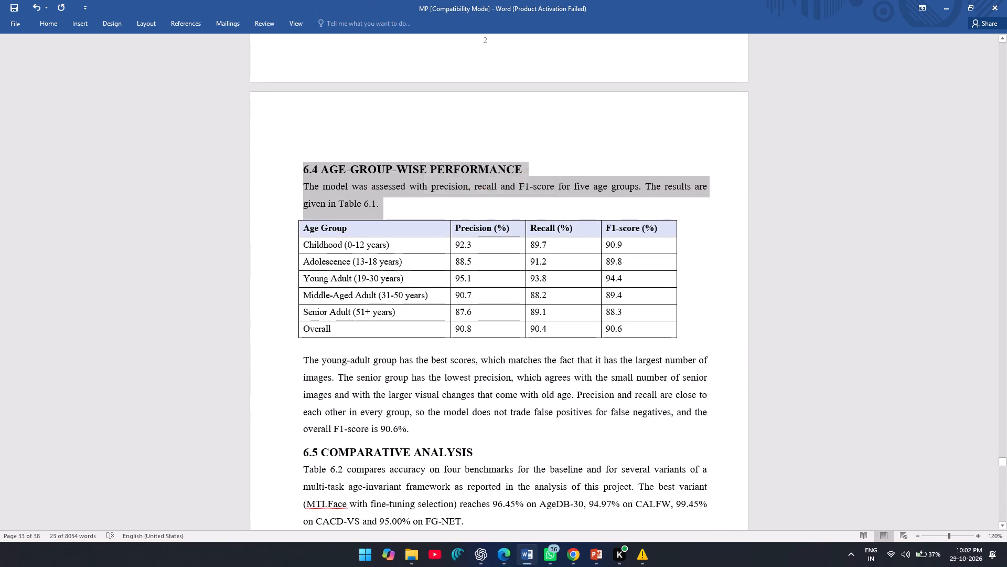
pyautogui.click(144, 27)
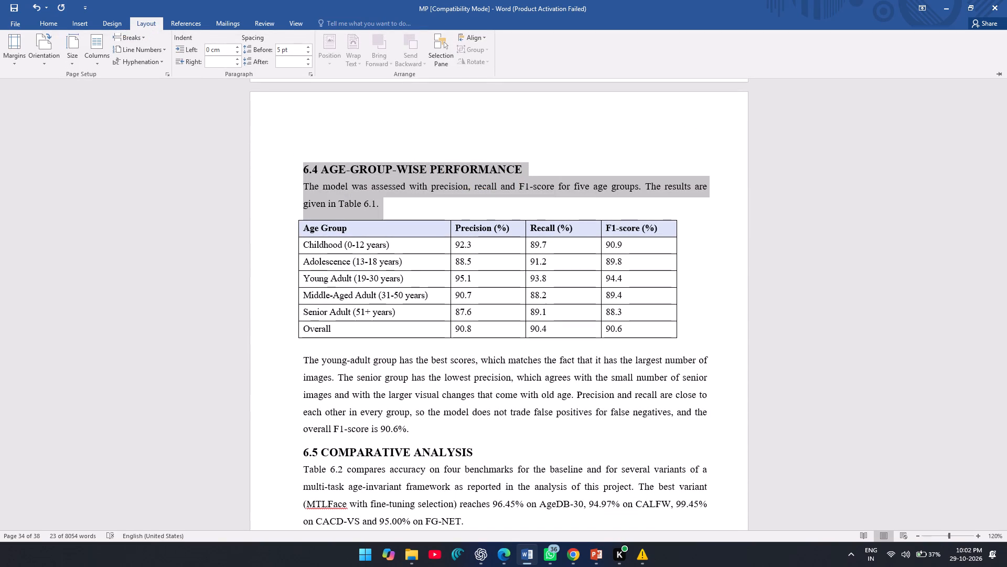
pyautogui.click(200, 175)
pyautogui.click(625, 151)
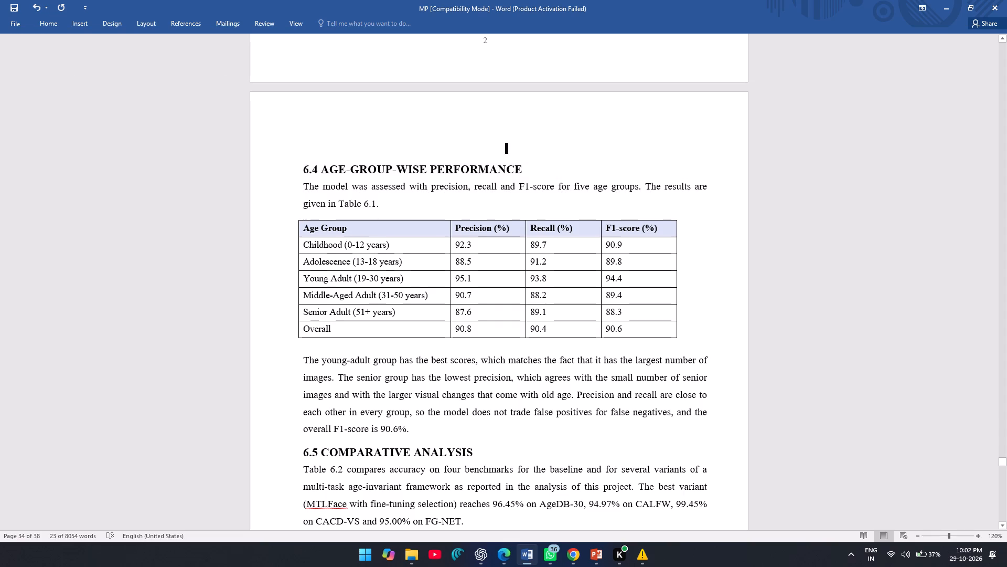
# Examine the spacing between headings and body text in sections 6.3, 6.2 and 6.1 of the Experimental Results chapter.
pyautogui.scroll(1, 511, 175)
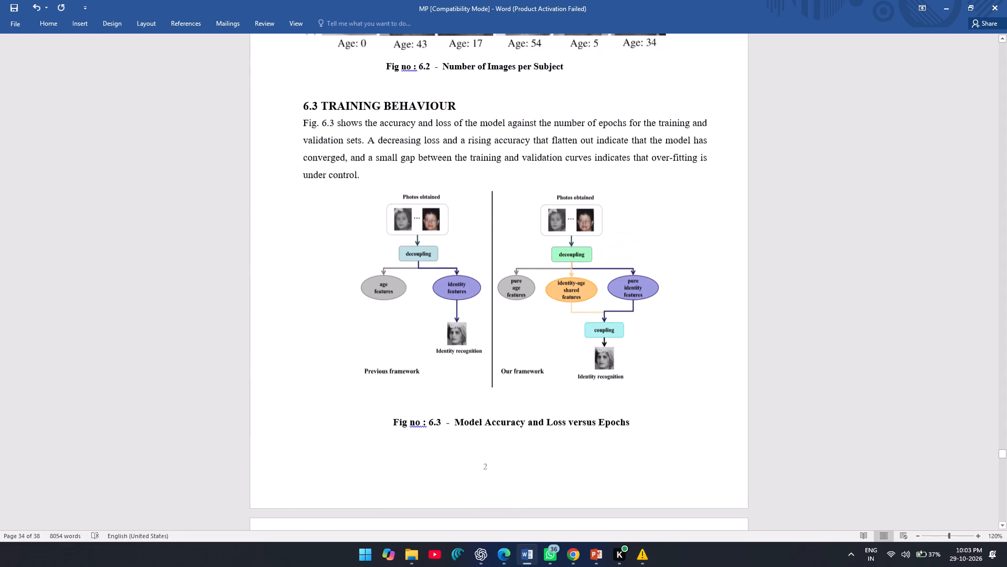
pyautogui.scroll(1, 511, 175)
pyautogui.scroll(1, 392, 139)
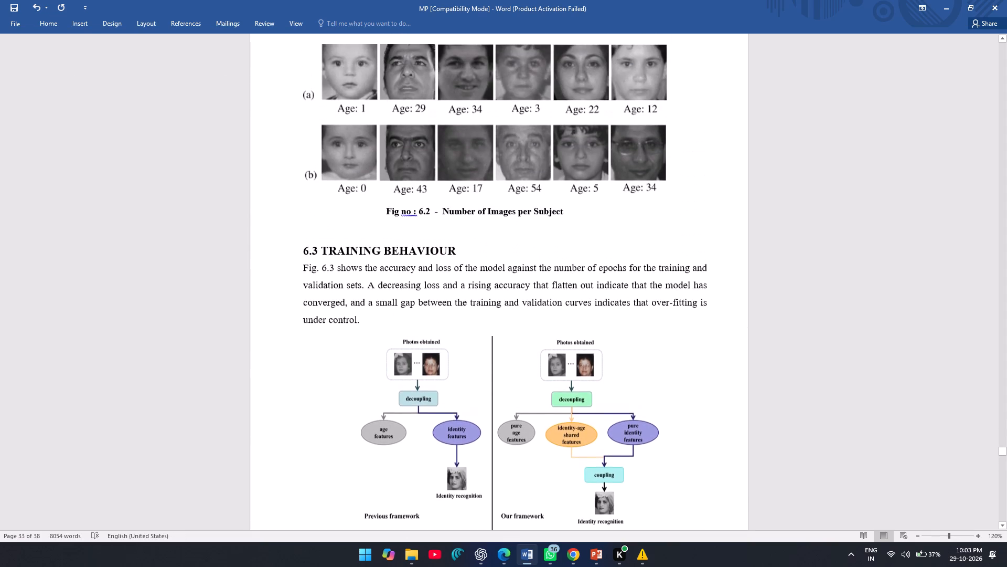
pyautogui.scroll(2, 392, 139)
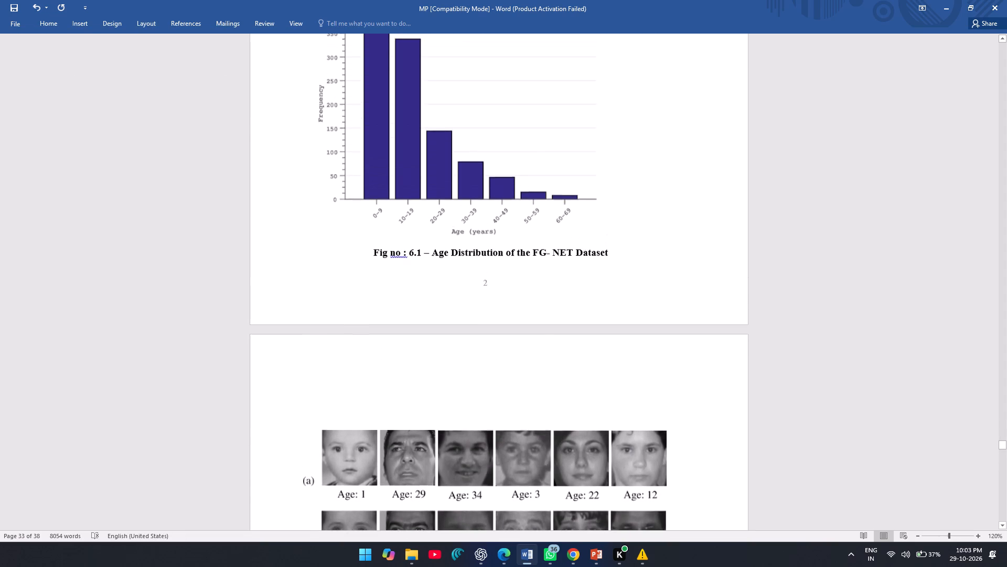
pyautogui.scroll(1, 392, 139)
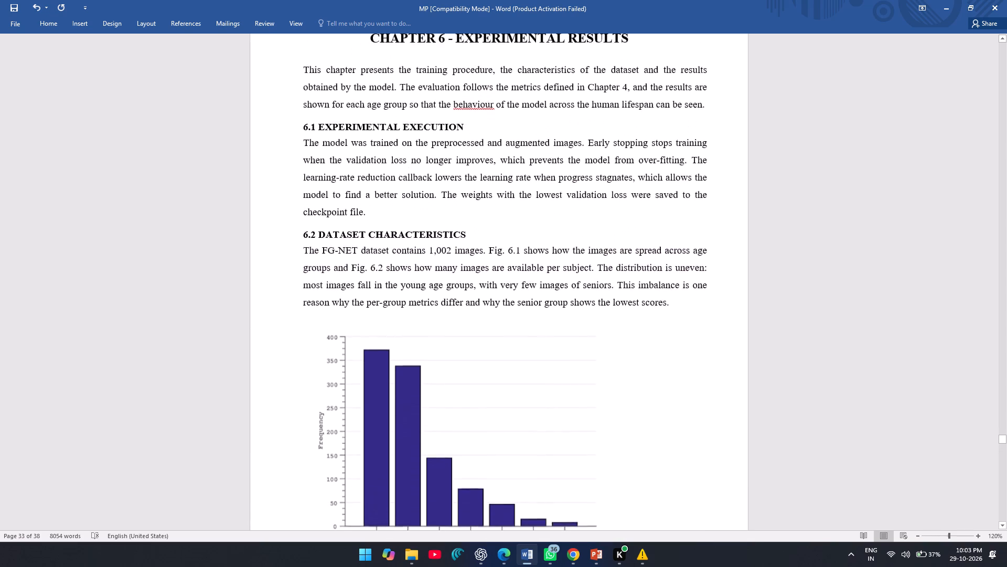
pyautogui.scroll(1, 392, 139)
pyautogui.moveTo(305, 72); pyautogui.dragTo(359, 94)
pyautogui.click(285, 152)
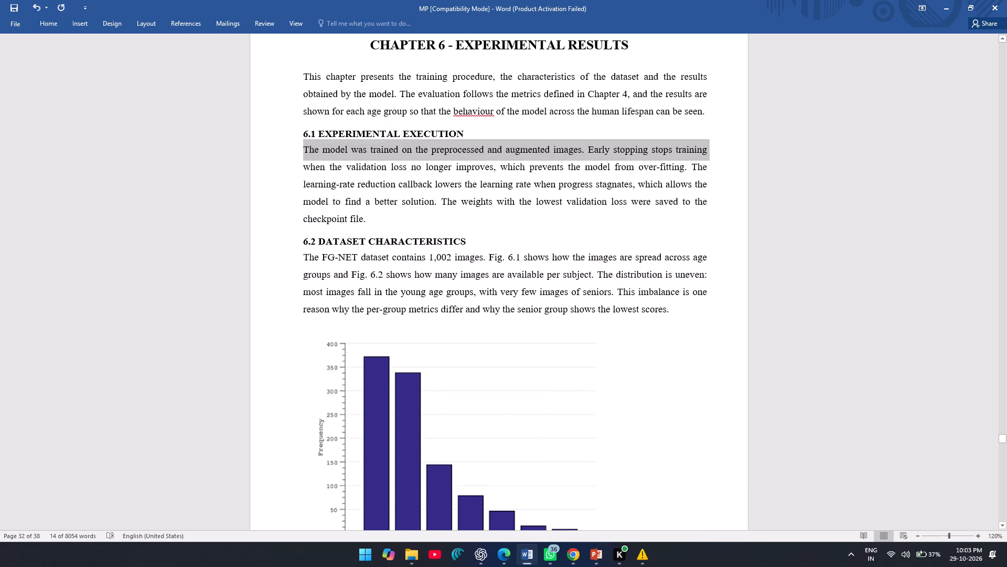
# Check the paragraph spacing of the 5.2 DATABASE SCHEMA heading and the paragraph directly below it.
pyautogui.scroll(2, 598, 163)
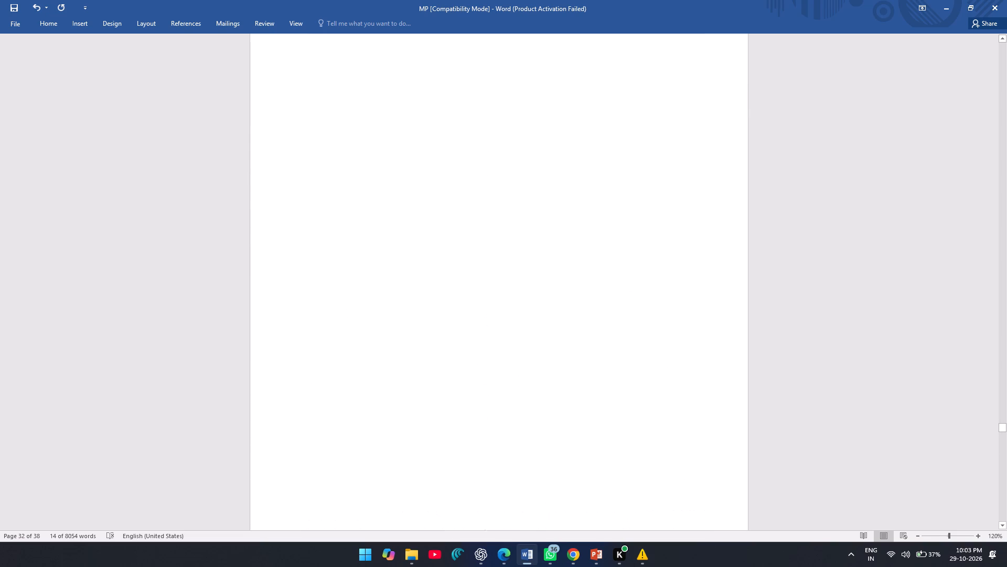
pyautogui.scroll(3, 598, 163)
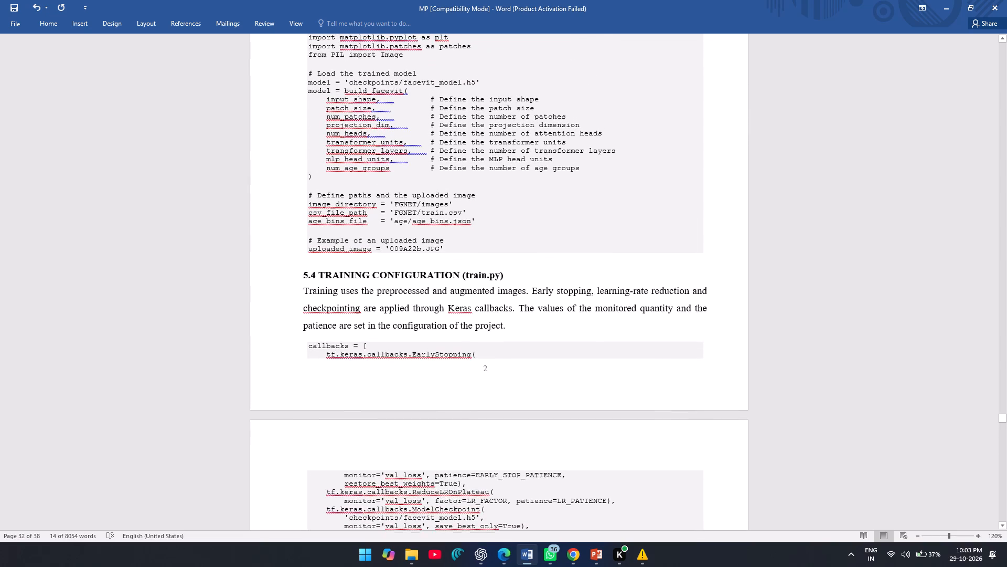
pyautogui.scroll(1, 598, 163)
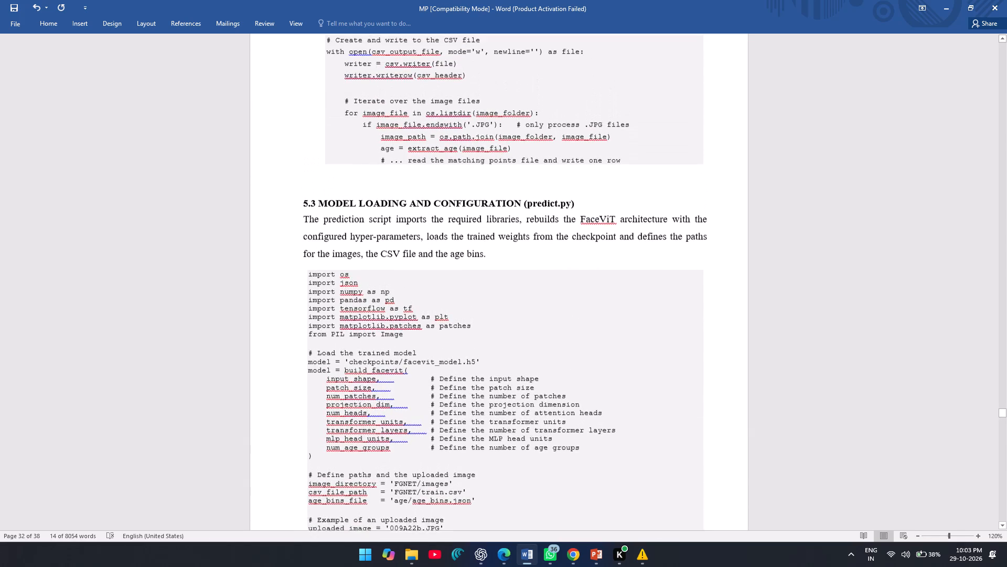
pyautogui.scroll(1, 598, 163)
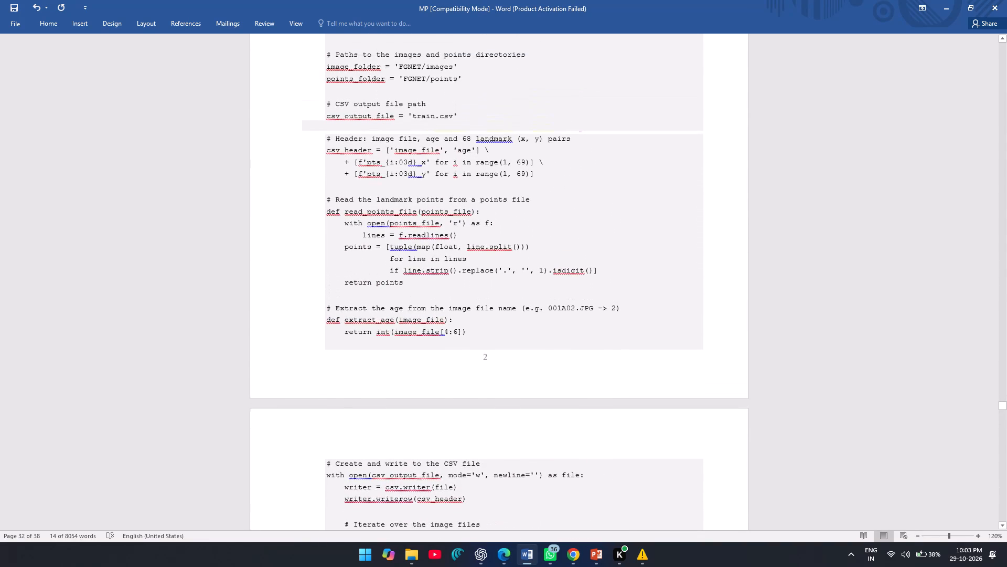
pyautogui.scroll(1, 598, 163)
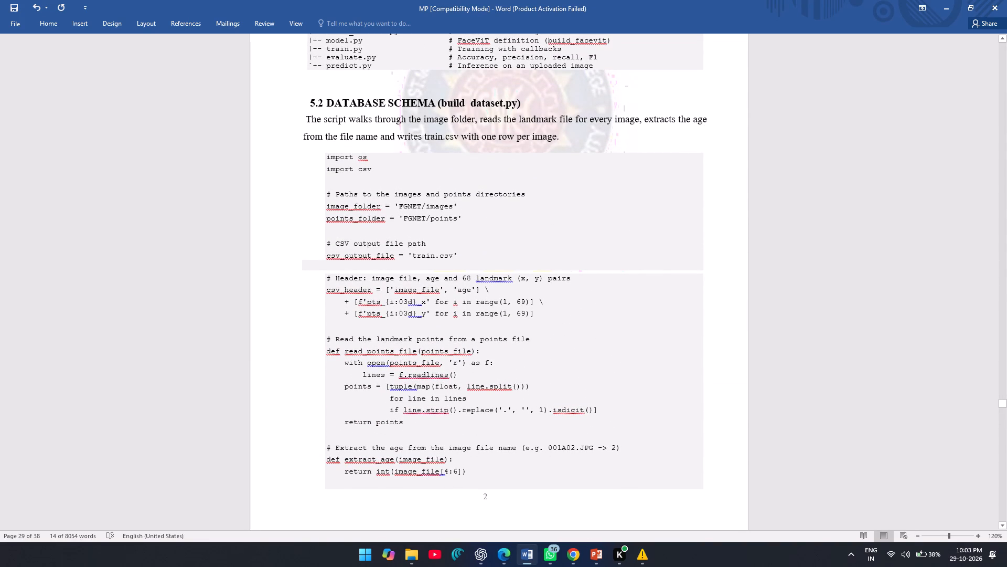
pyautogui.moveTo(326, 101); pyautogui.dragTo(667, 107)
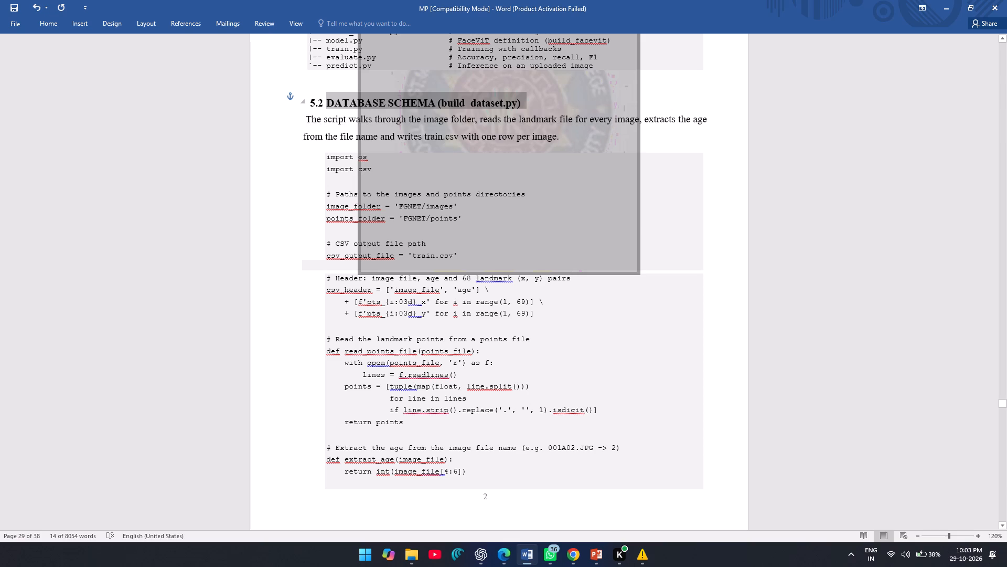
pyautogui.moveTo(667, 107); pyautogui.dragTo(772, 114)
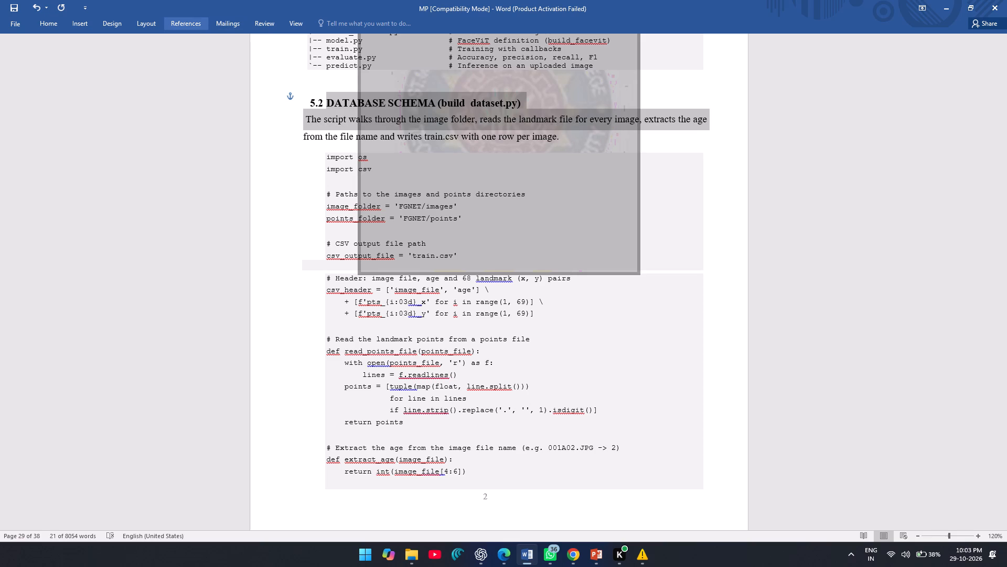
pyautogui.click(148, 22)
pyautogui.click(197, 195)
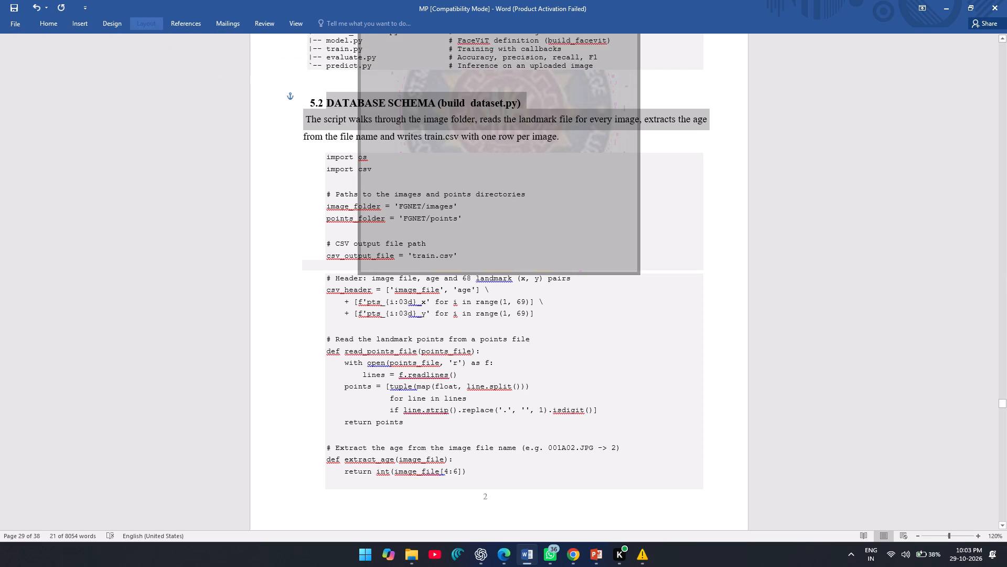
pyautogui.click(267, 193)
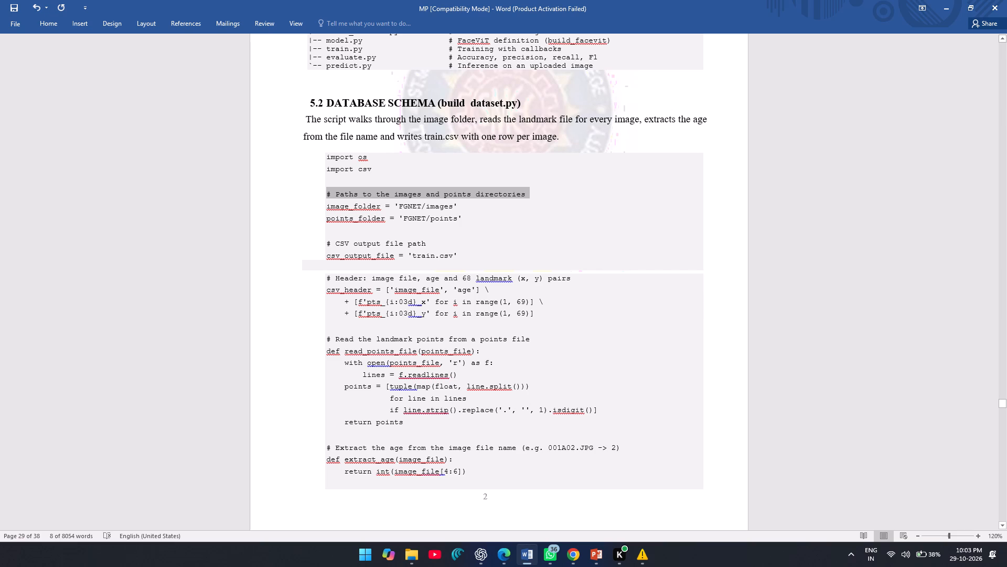
# Move the faded college seal picture behind section 5.2 down so its top sits just below the project file structure listing.
pyautogui.moveTo(606, 138); pyautogui.dragTo(575, 170)
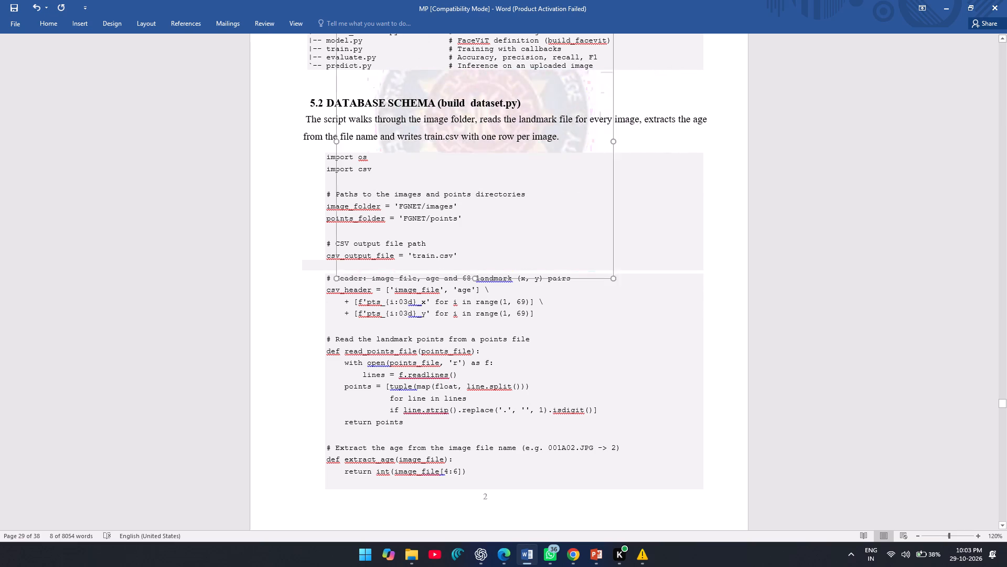
pyautogui.moveTo(575, 170); pyautogui.dragTo(592, 216)
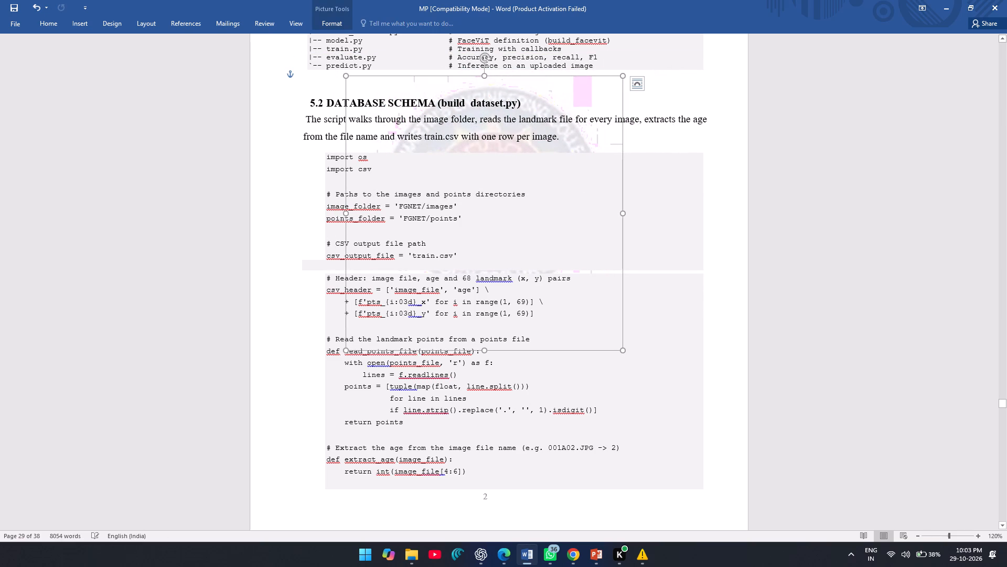
pyautogui.moveTo(587, 141); pyautogui.dragTo(598, 132)
pyautogui.click(724, 155)
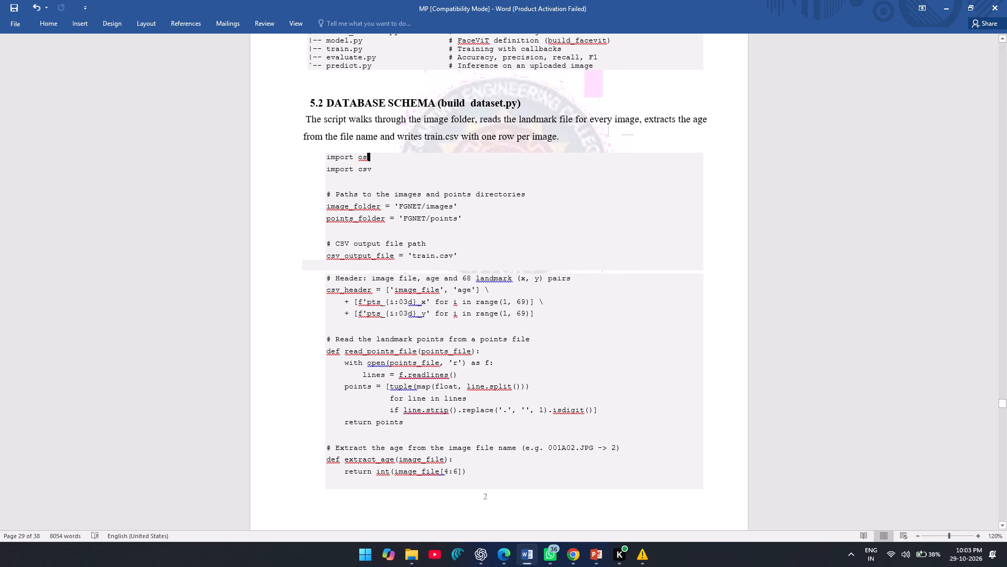
# Set the spacing before to 5 pt for the 4.6.5 TESTING METHODS heading and the Unit Testing item below it.
pyautogui.scroll(1, 586, 141)
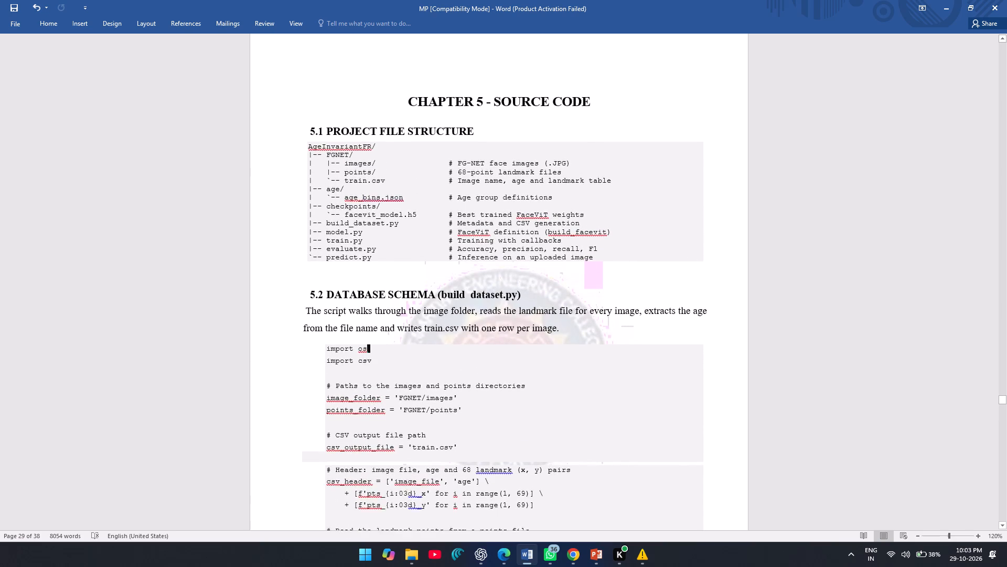
pyautogui.scroll(2, 586, 141)
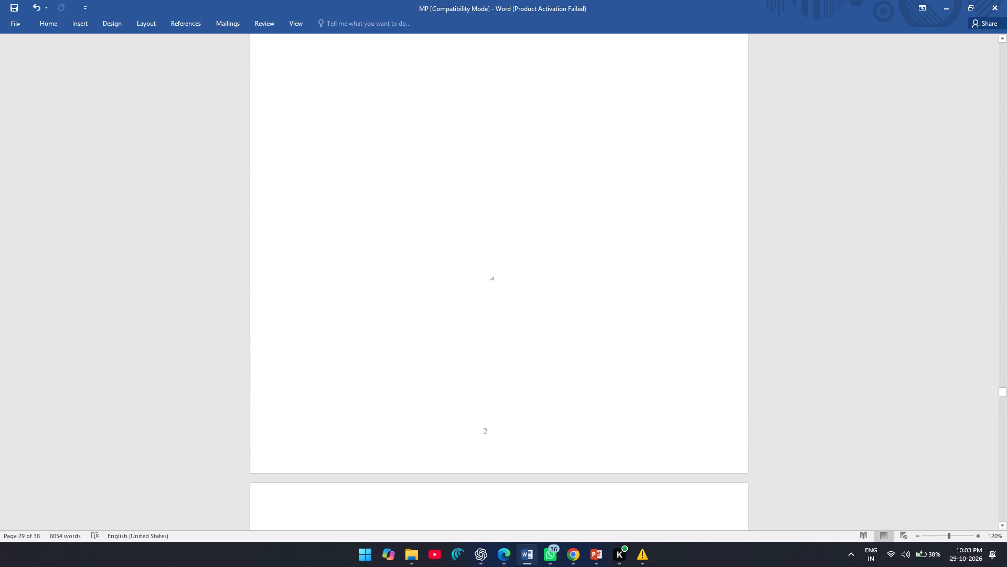
pyautogui.scroll(1, 586, 141)
pyautogui.scroll(-1, 586, 141)
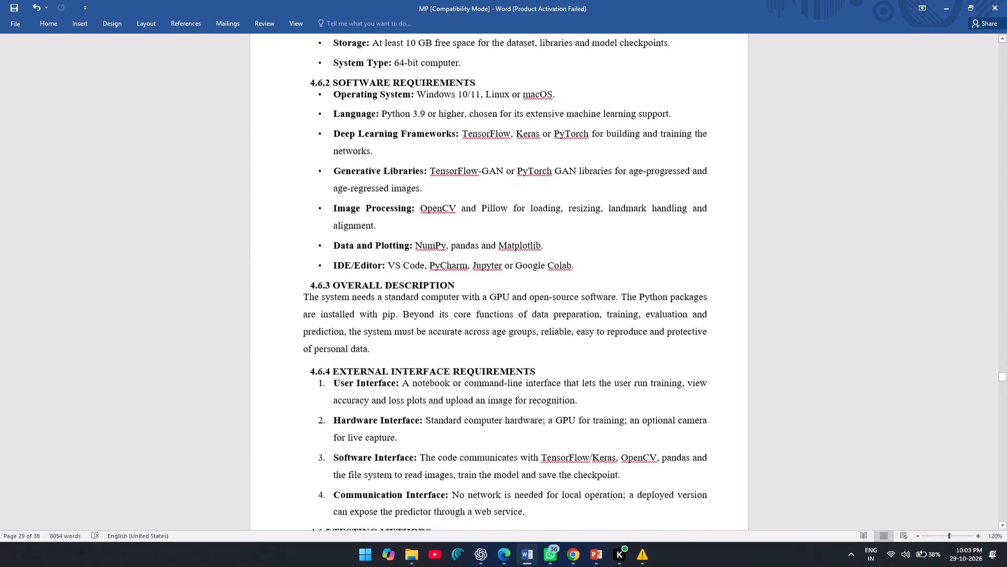
pyautogui.scroll(-1, 586, 141)
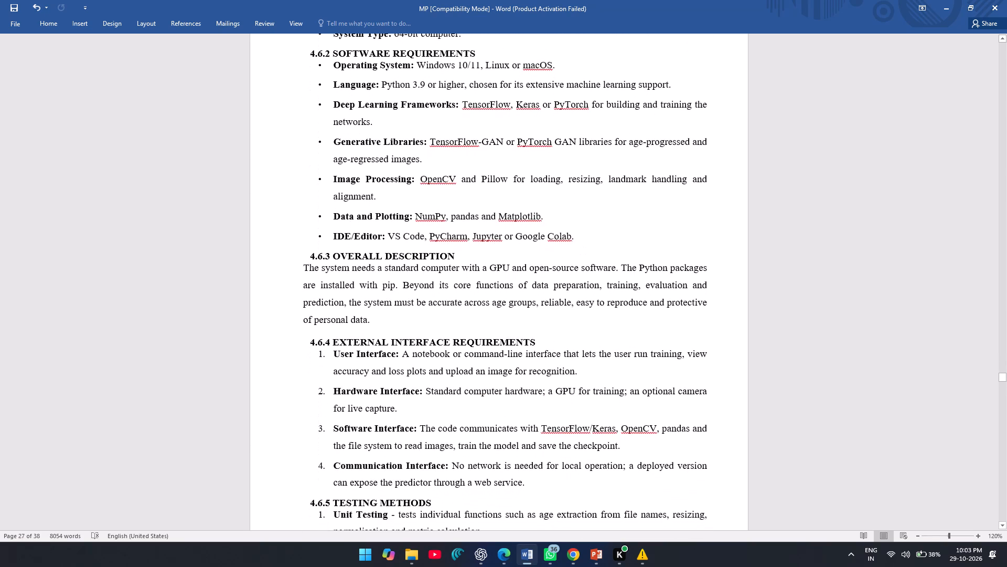
pyautogui.scroll(-1, 500, 230)
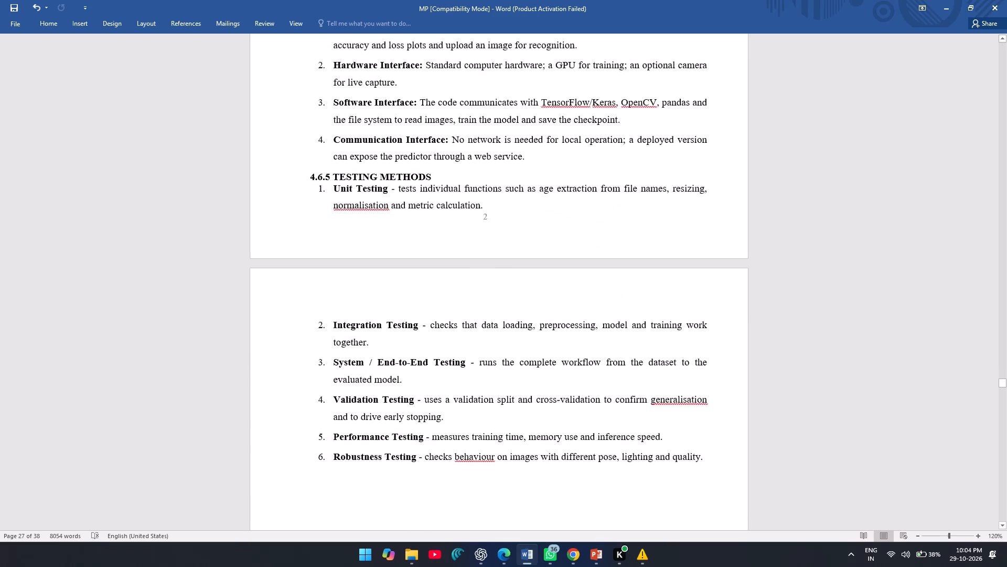
pyautogui.scroll(-1, 500, 230)
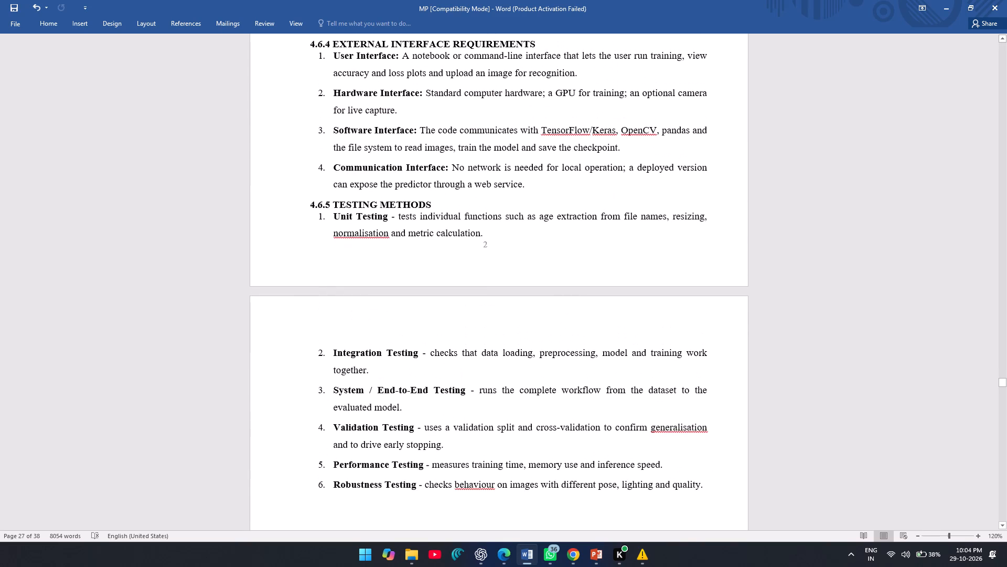
pyautogui.moveTo(333, 202); pyautogui.dragTo(683, 220)
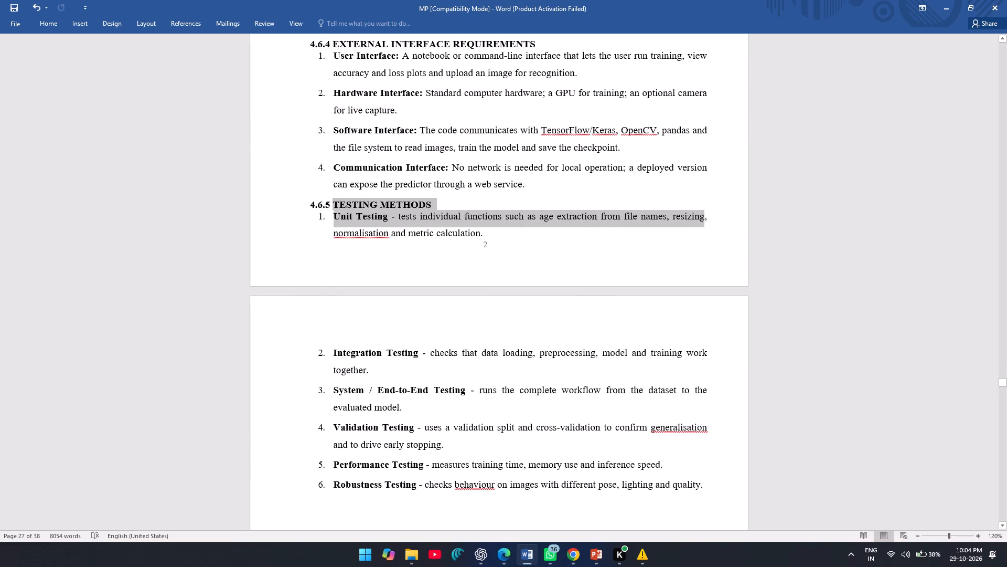
pyautogui.moveTo(683, 220); pyautogui.dragTo(735, 220)
pyautogui.moveTo(735, 220); pyautogui.dragTo(726, 219)
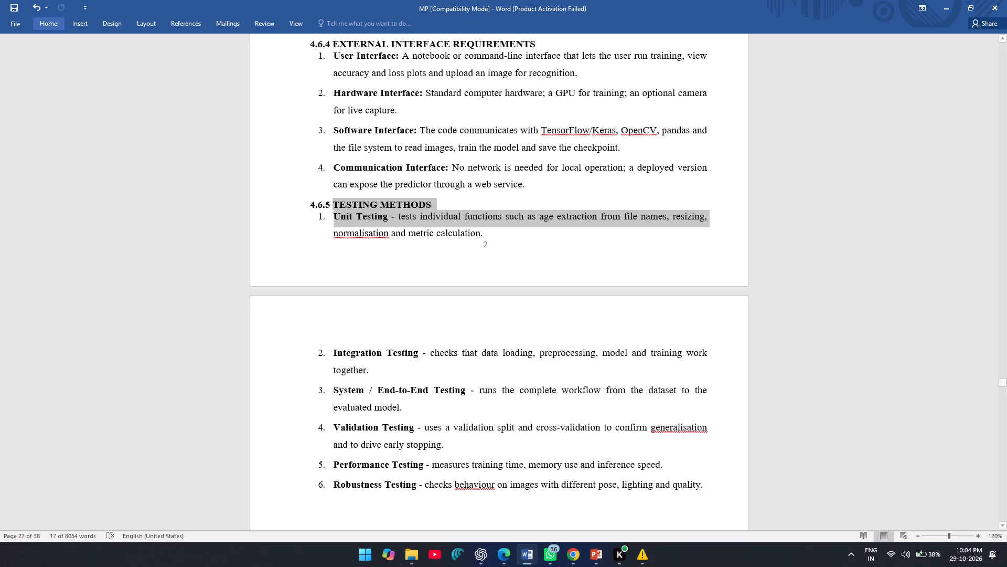
pyautogui.click(145, 23)
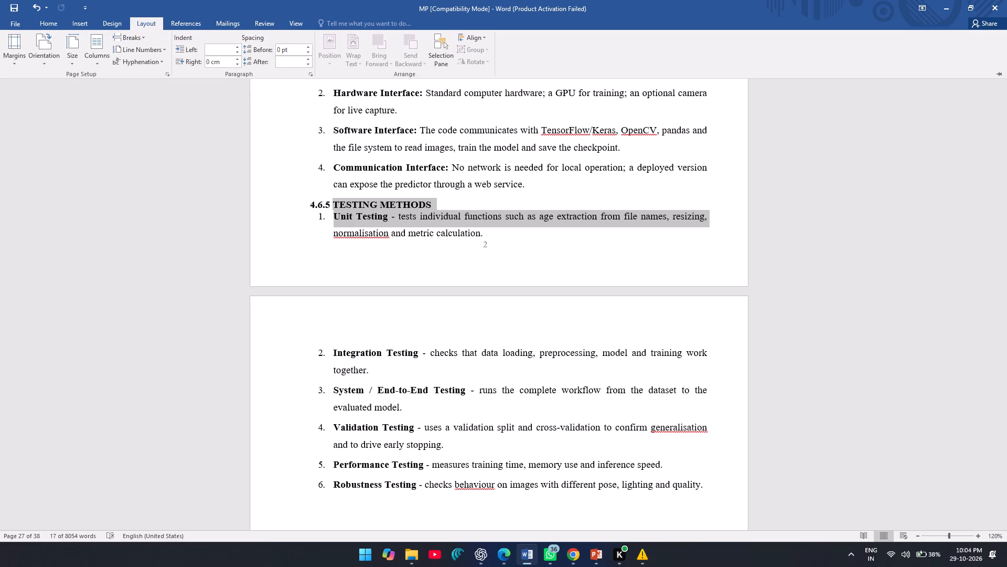
pyautogui.click(293, 50)
pyautogui.press('5')
pyautogui.press('Return')
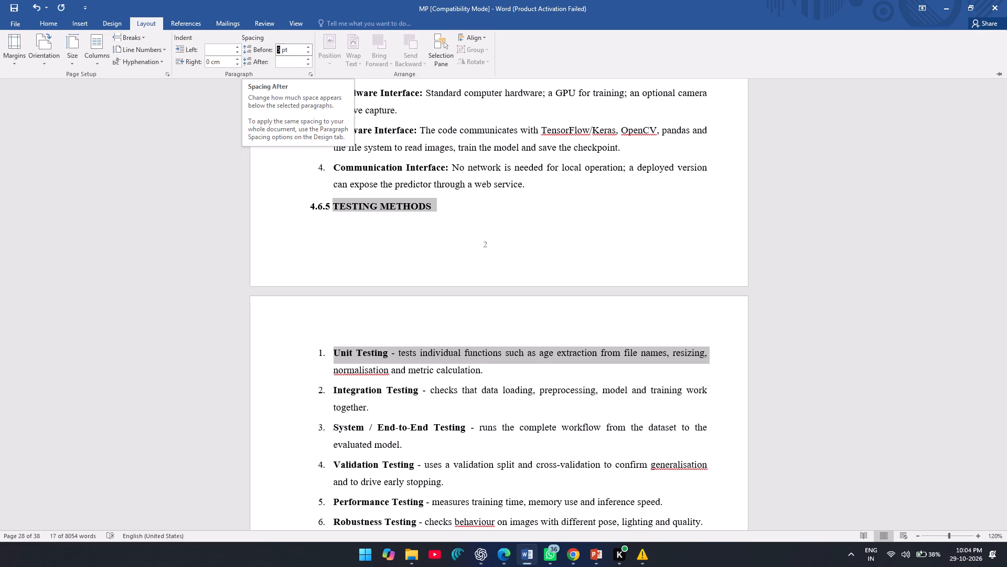
pyautogui.click(520, 222)
pyautogui.click(540, 226)
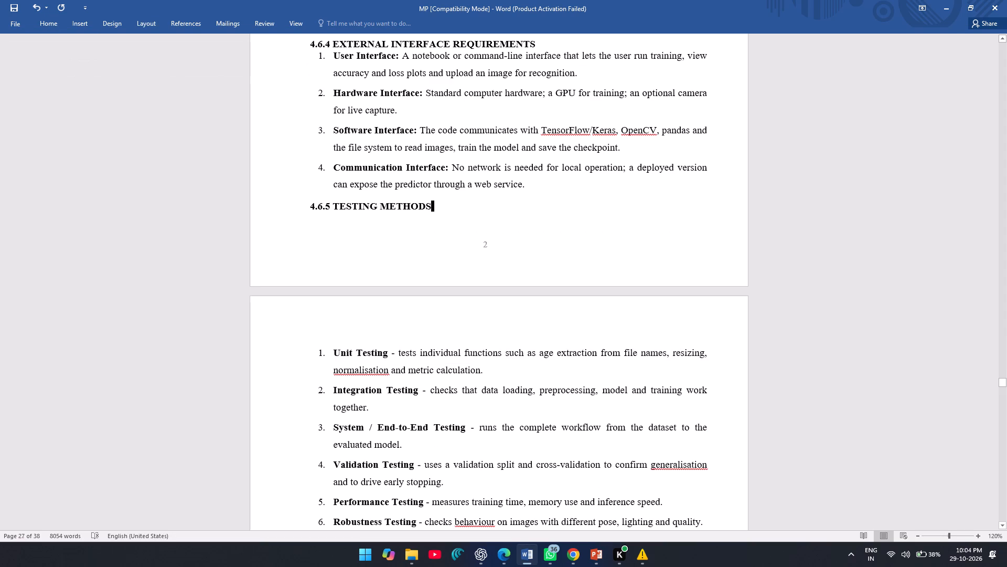
# Insert blank lines before the 4.6.5 TESTING METHODS heading to push it onto the next page with its list.
pyautogui.click(310, 204)
pyautogui.press('Return')
pyautogui.press('Return')
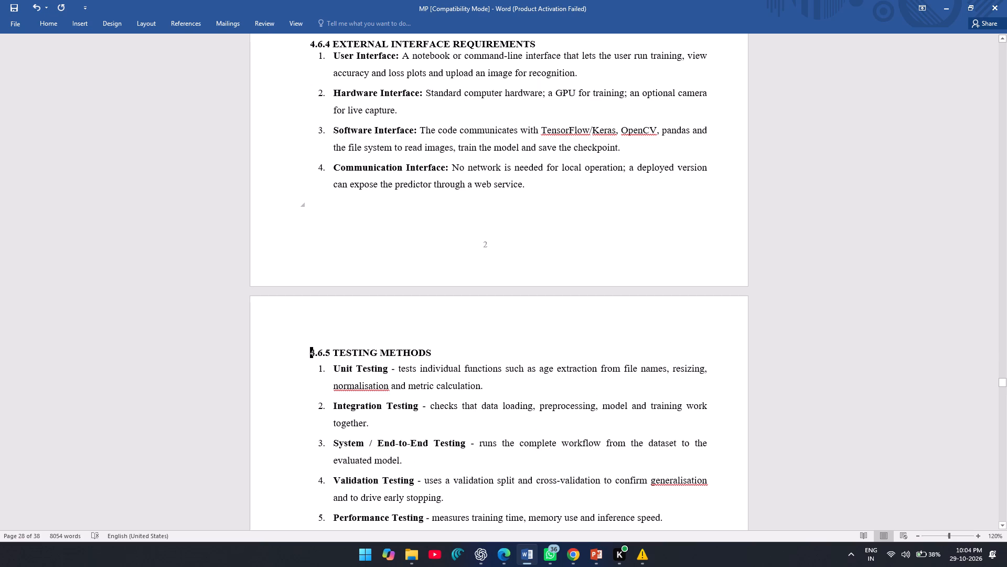
# Set the spacing before to 5 pt for the 4.6.4 EXTERNAL INTERFACE REQUIREMENTS heading and the User Interface item below it.
pyautogui.scroll(-1, 447, 201)
pyautogui.scroll(1, 447, 201)
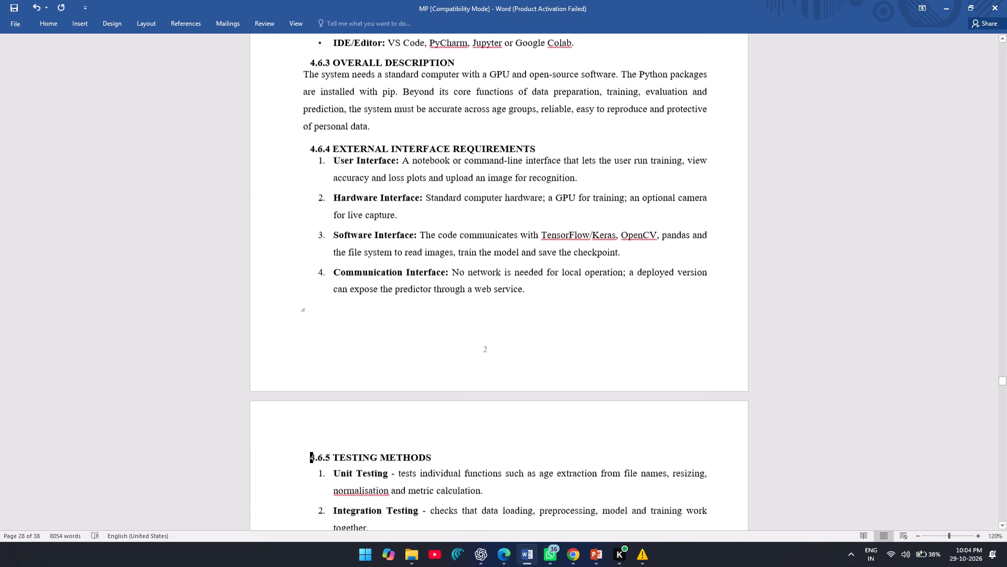
pyautogui.scroll(1, 447, 201)
pyautogui.moveTo(335, 193); pyautogui.dragTo(710, 206)
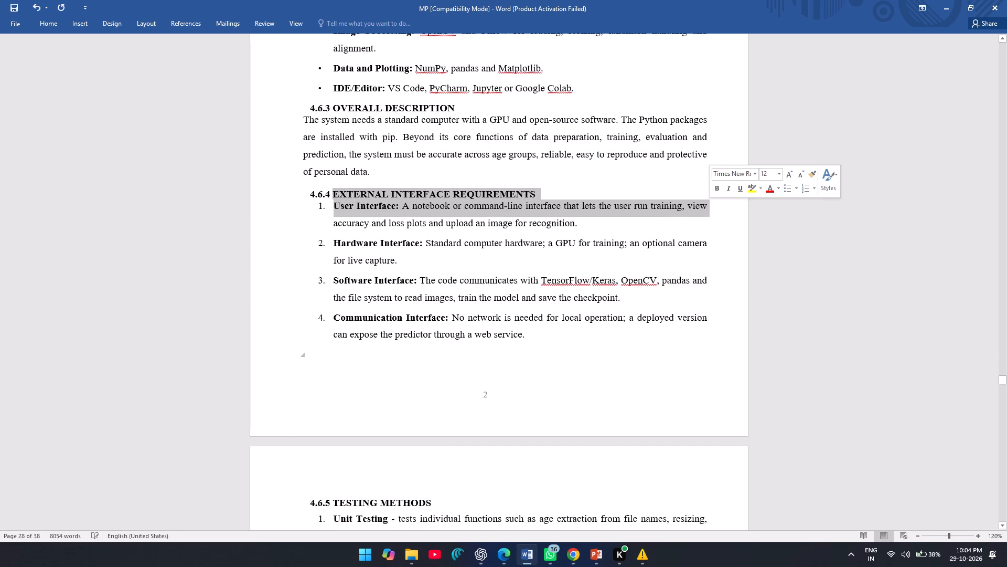
pyautogui.click(149, 22)
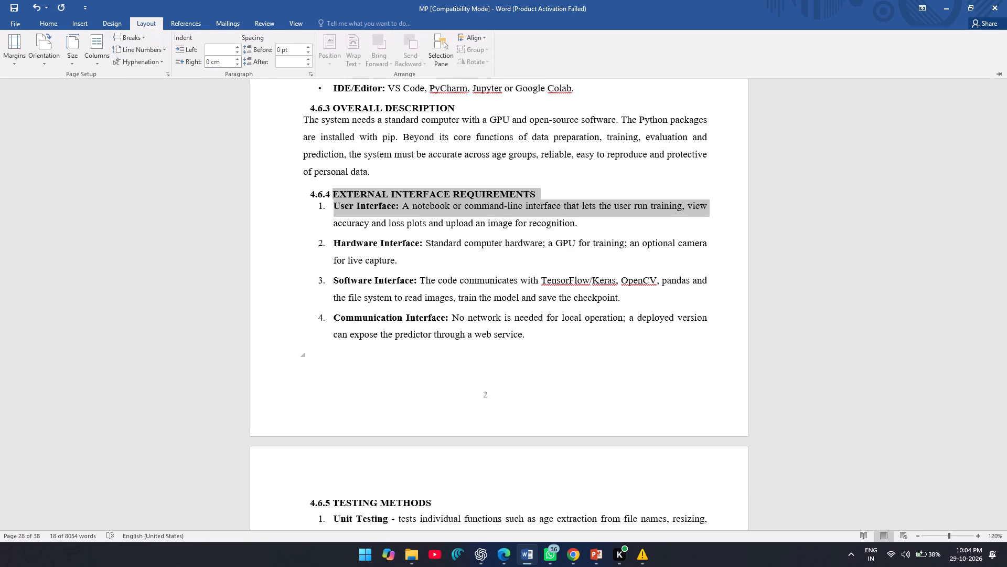
pyautogui.click(285, 50)
pyautogui.press('5')
pyautogui.press('Return')
pyautogui.click(280, 209)
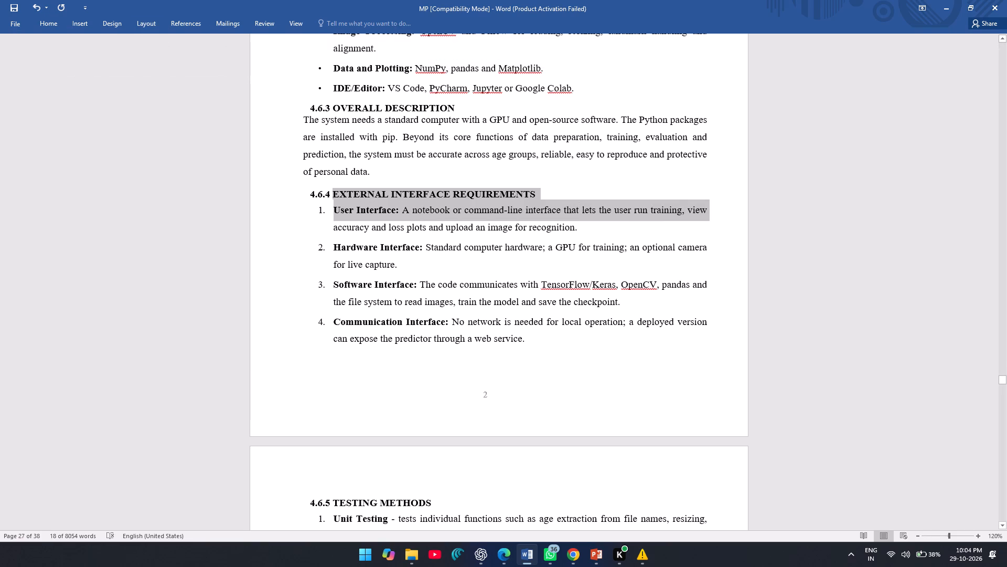
# Set the spacing before to 5 pt for the 4.6.3 OVERALL DESCRIPTION heading and the paragraph below it.
pyautogui.moveTo(334, 107); pyautogui.dragTo(420, 128)
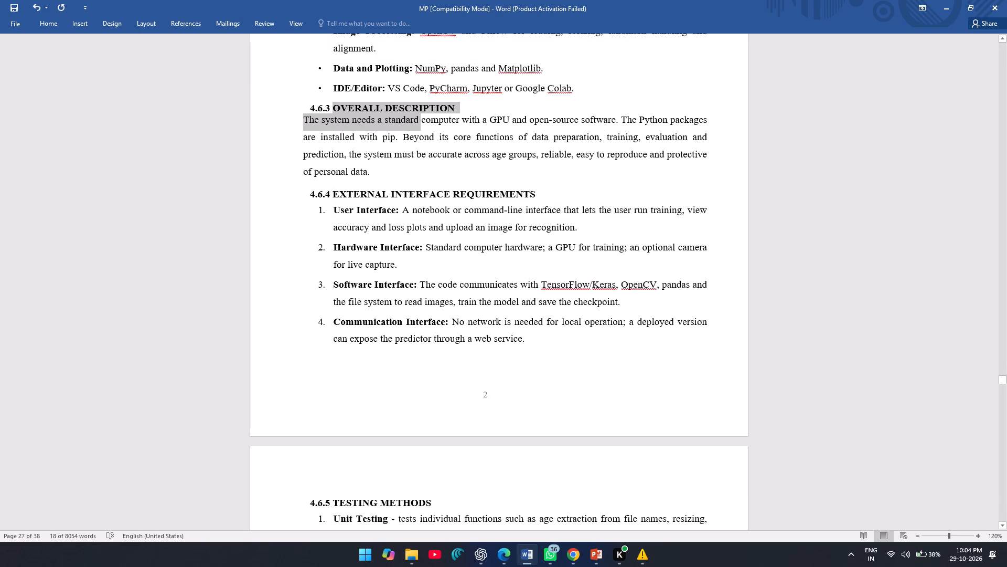
pyautogui.moveTo(420, 128); pyautogui.dragTo(751, 121)
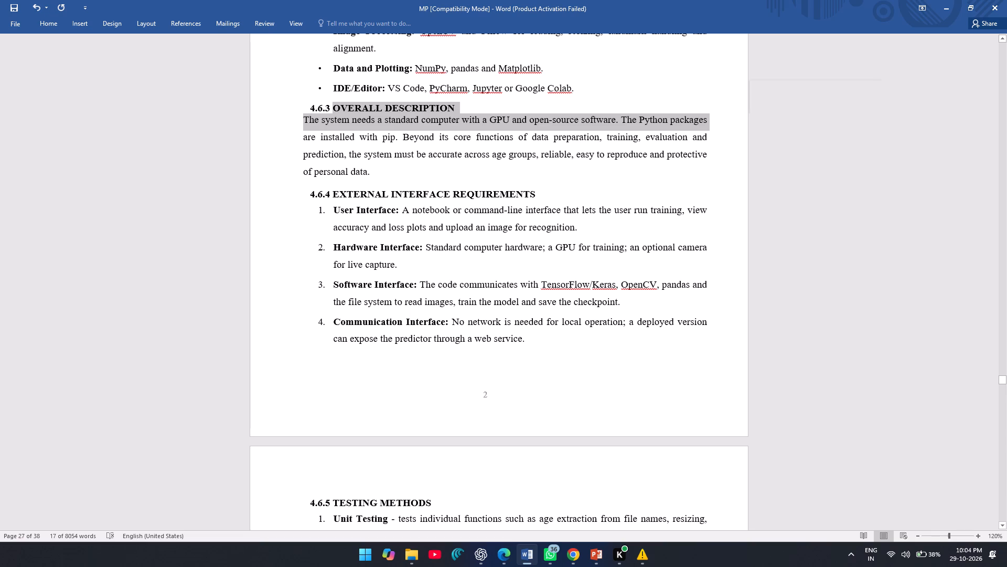
pyautogui.click(157, 20)
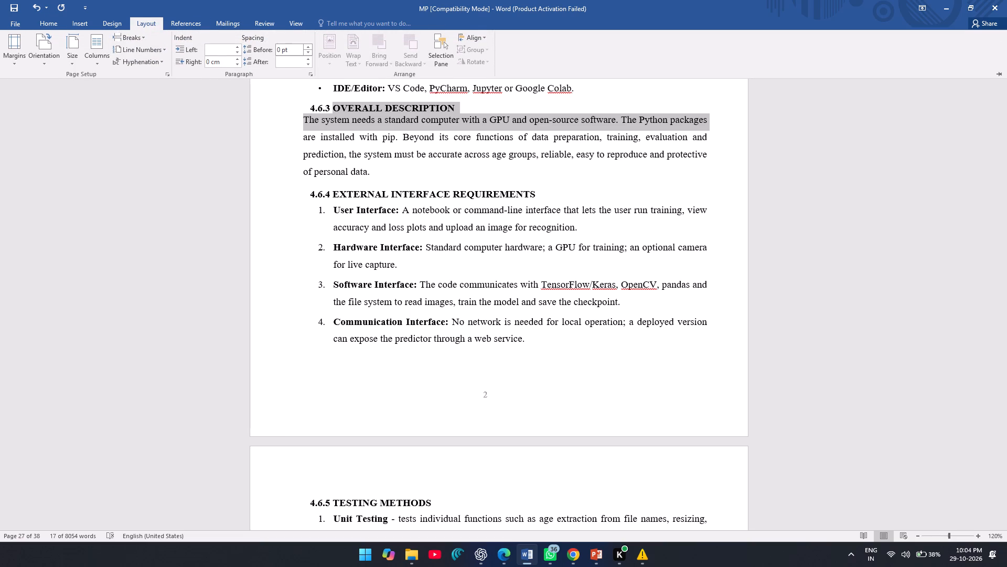
pyautogui.click(288, 49)
pyautogui.press('5')
pyautogui.press('Return')
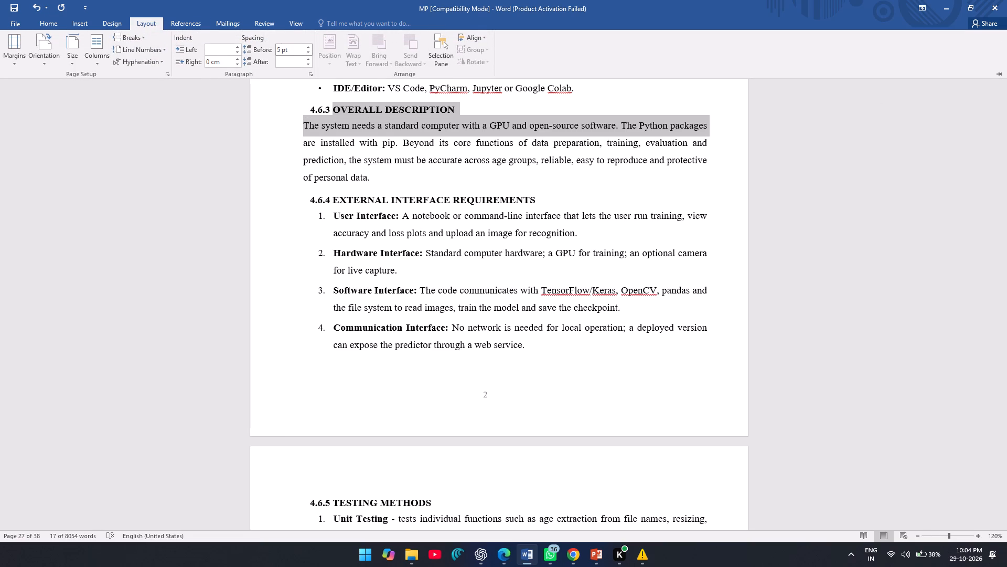
pyautogui.click(269, 169)
pyautogui.click(652, 175)
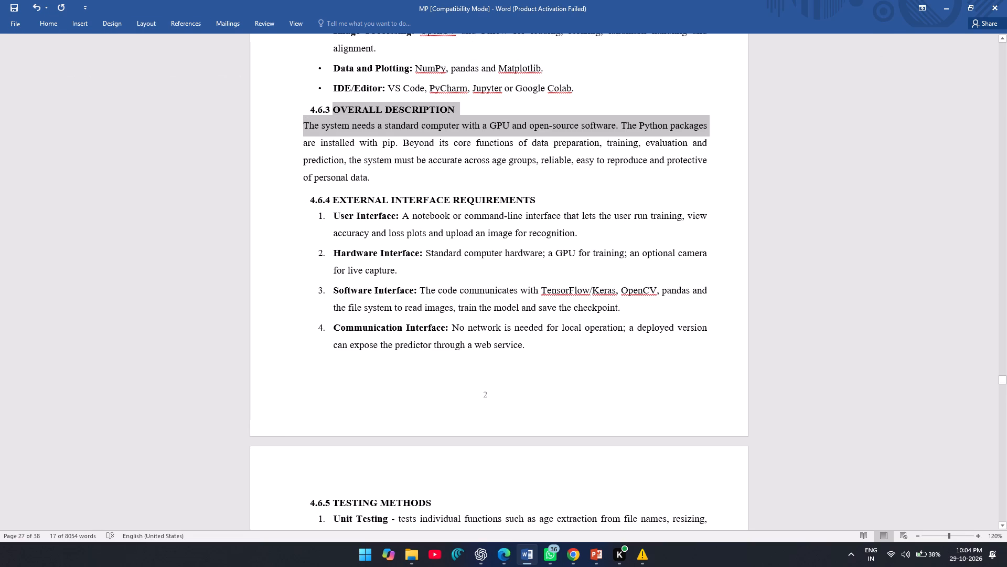
# Set the spacing before to 5 pt for the 4.6.2 SOFTWARE REQUIREMENTS heading and the Operating System item below it.
pyautogui.scroll(1, 564, 174)
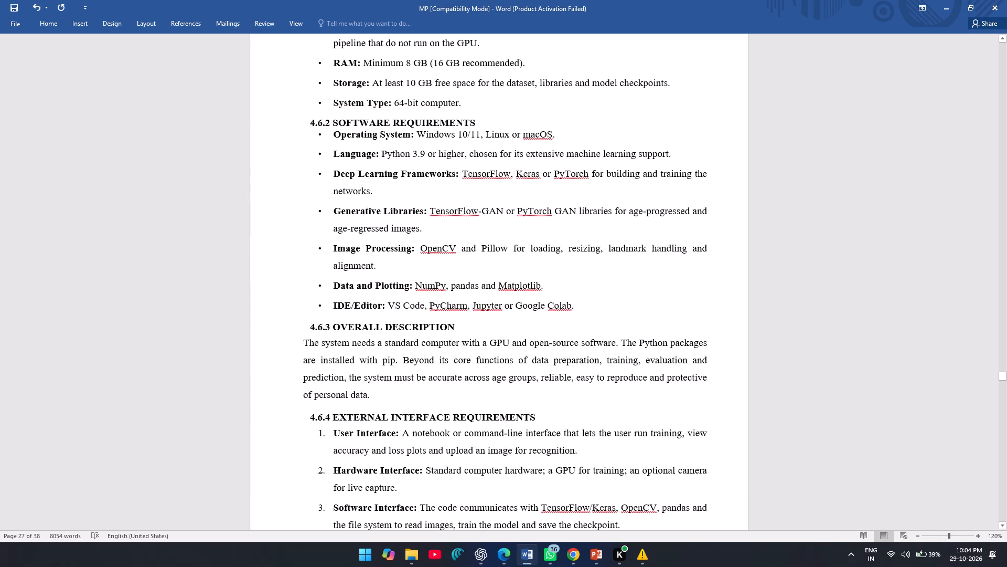
pyautogui.moveTo(334, 121); pyautogui.dragTo(561, 138)
pyautogui.click(147, 22)
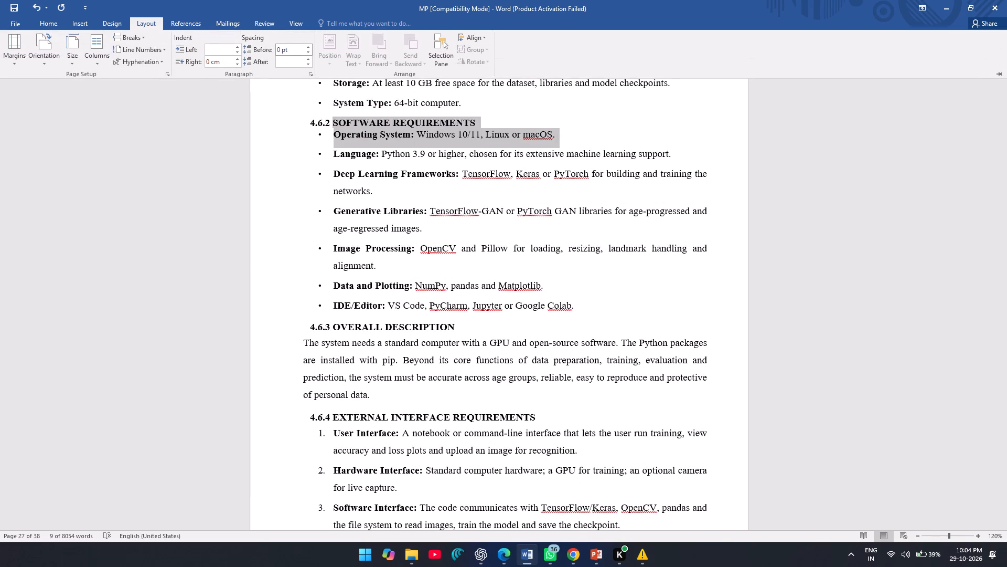
pyautogui.click(288, 46)
pyautogui.press('5')
pyautogui.press('Return')
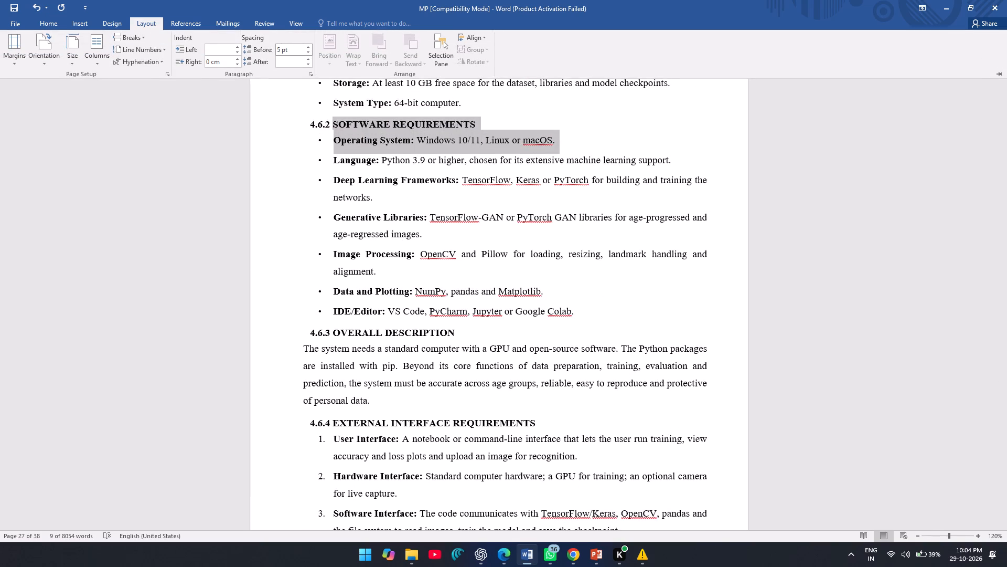
pyautogui.click(287, 177)
pyautogui.click(618, 205)
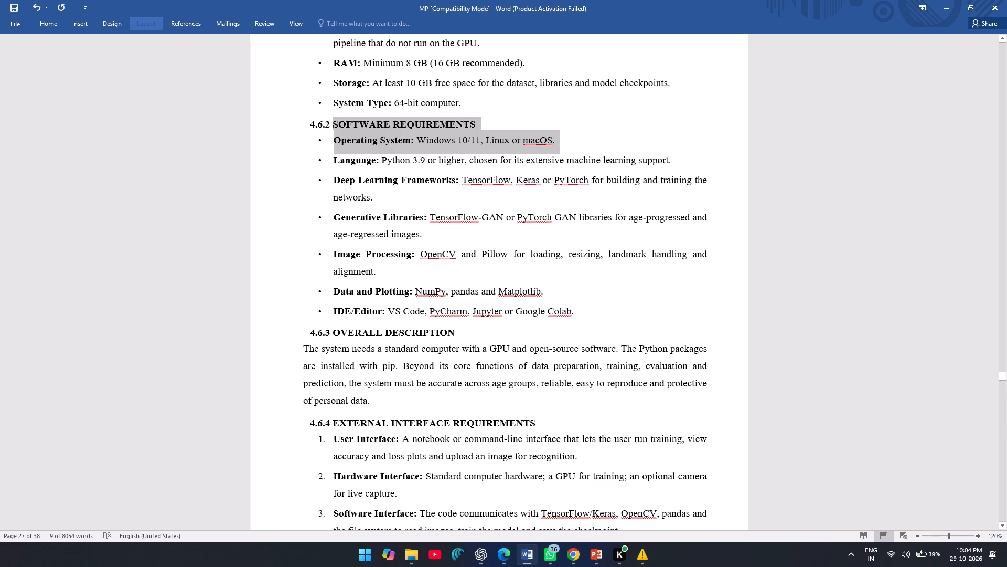
# Set the spacing before to 5 pt for the 4.6.1 HARDWARE REQUIREMENTS heading and the paragraph below it.
pyautogui.scroll(1, 507, 190)
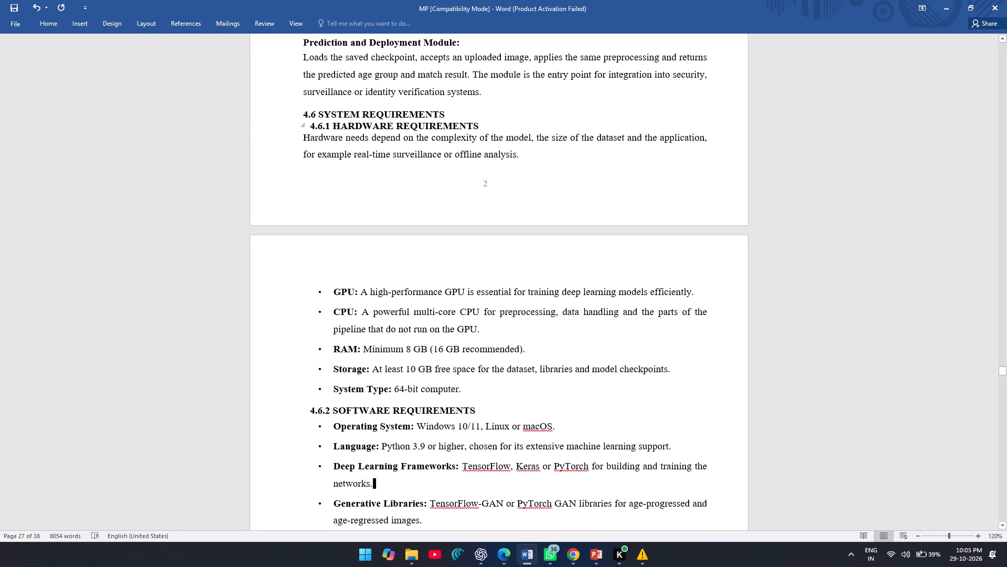
pyautogui.moveTo(333, 125); pyautogui.dragTo(678, 143)
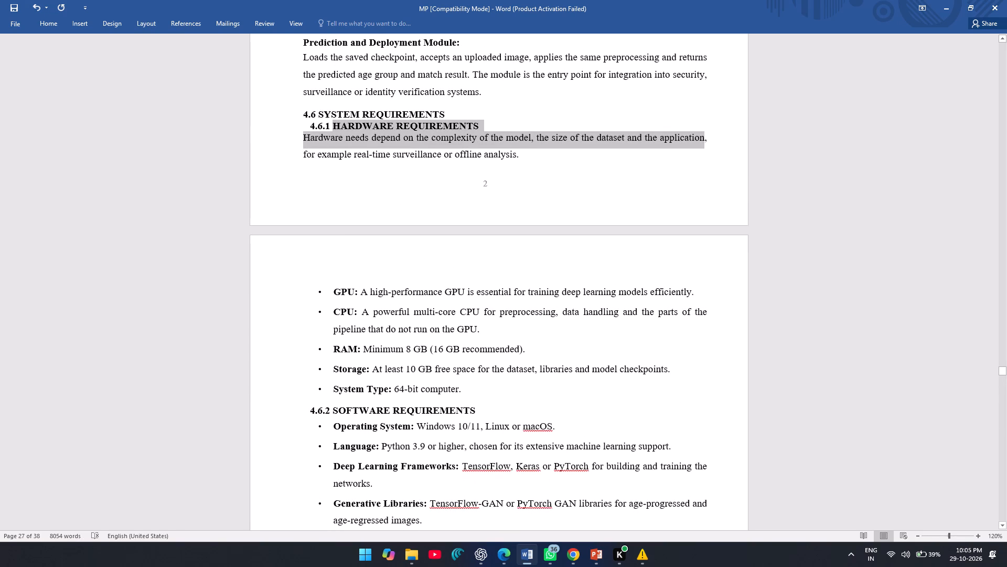
pyautogui.moveTo(678, 143); pyautogui.dragTo(719, 140)
pyautogui.click(155, 27)
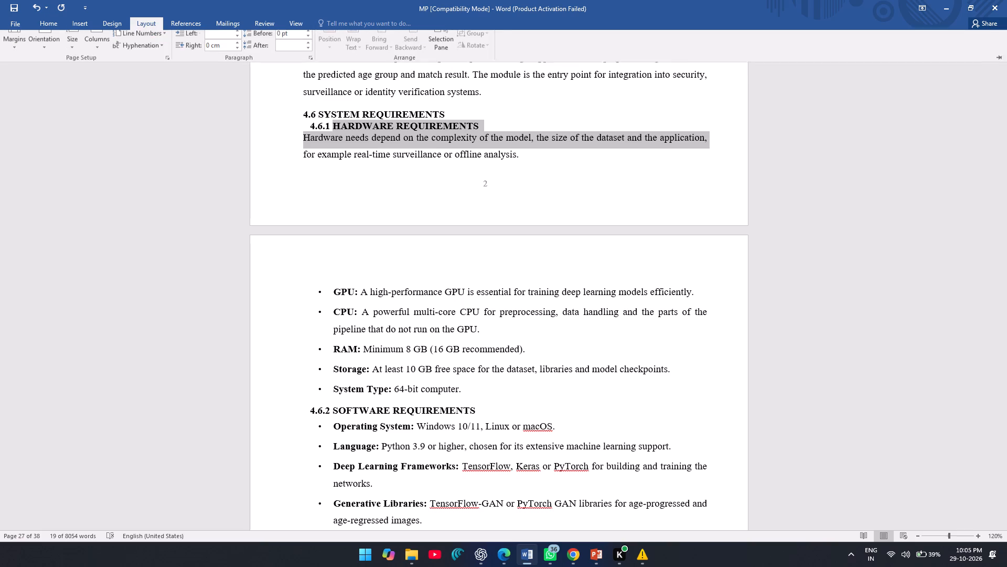
pyautogui.click(281, 48)
pyautogui.press('5')
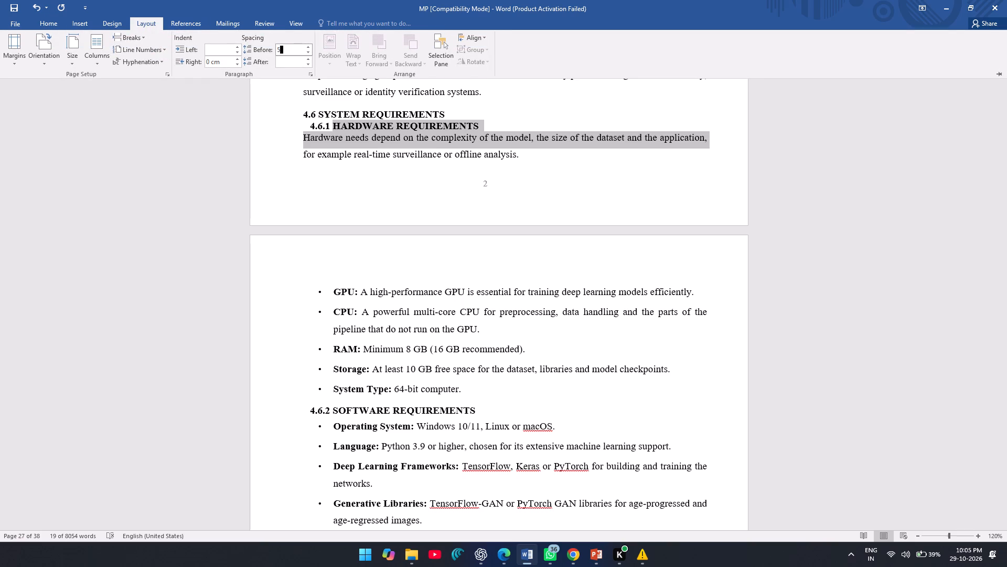
pyautogui.press('Return')
pyautogui.click(285, 135)
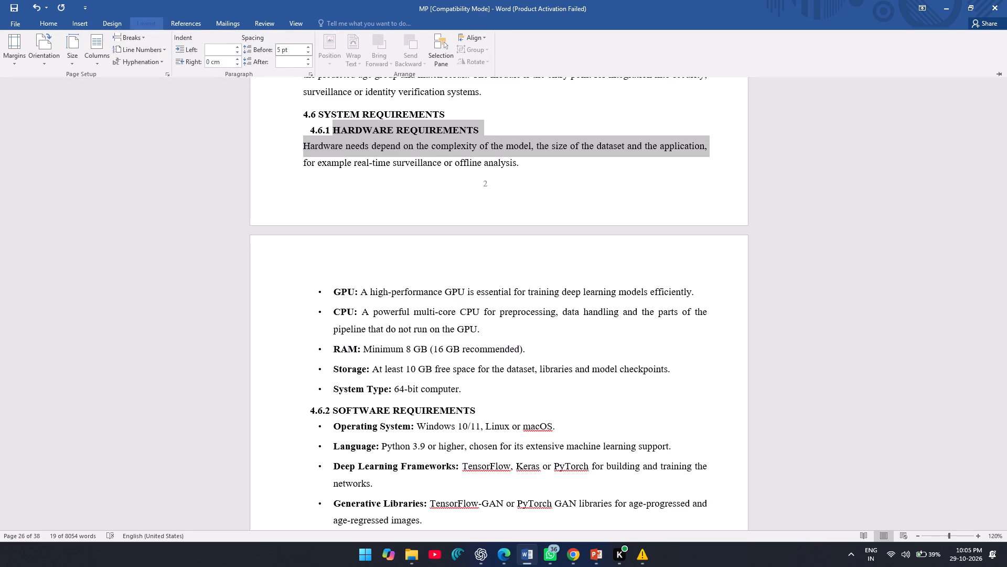
pyautogui.click(316, 115)
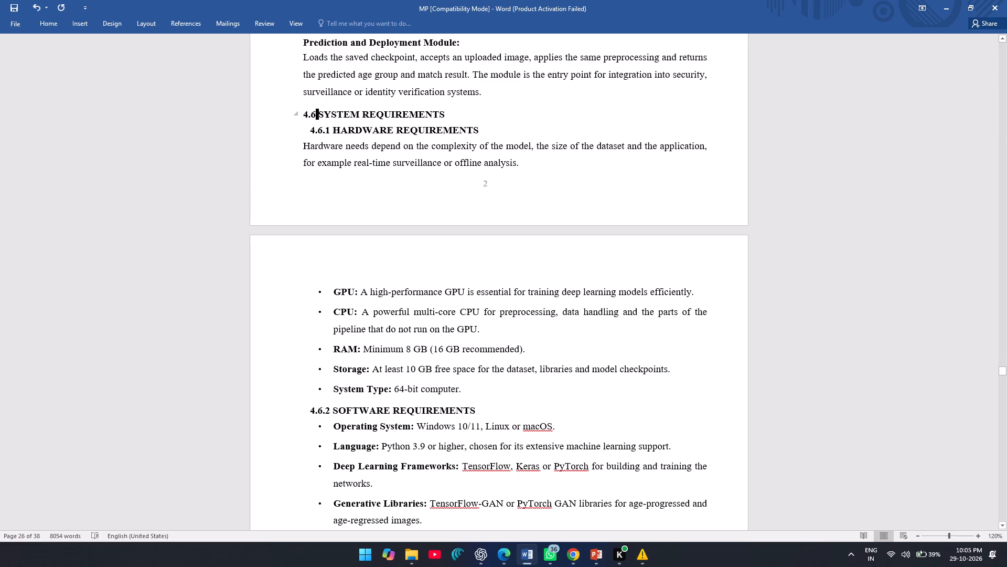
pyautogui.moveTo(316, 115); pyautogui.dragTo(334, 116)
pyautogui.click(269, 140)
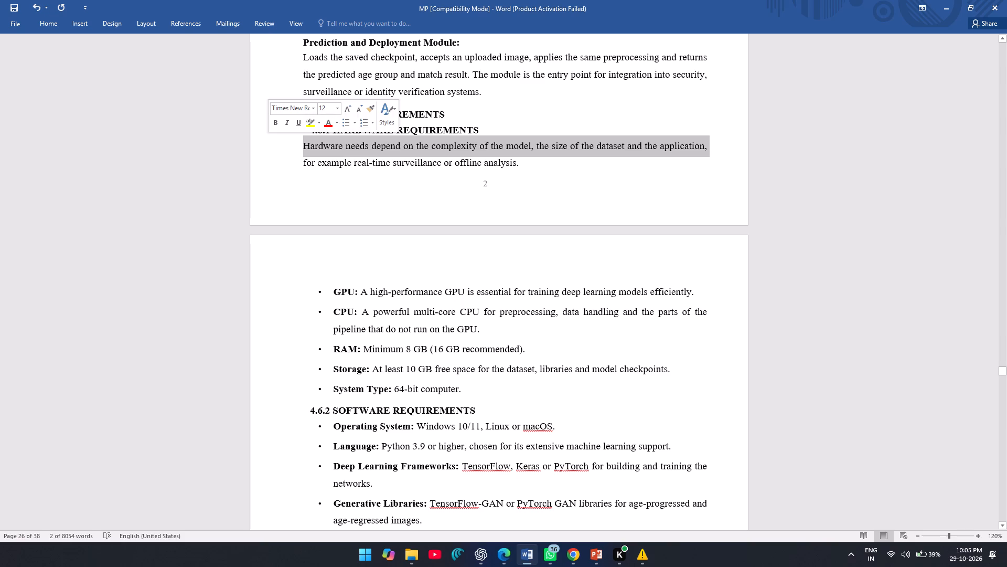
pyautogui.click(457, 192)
# Set the spacing before to 5 pt for the 4.5.1 MODULES DESCRIPTION heading and the first bullet, Data Acquisition and Metadata Module.
pyautogui.scroll(1, 307, 186)
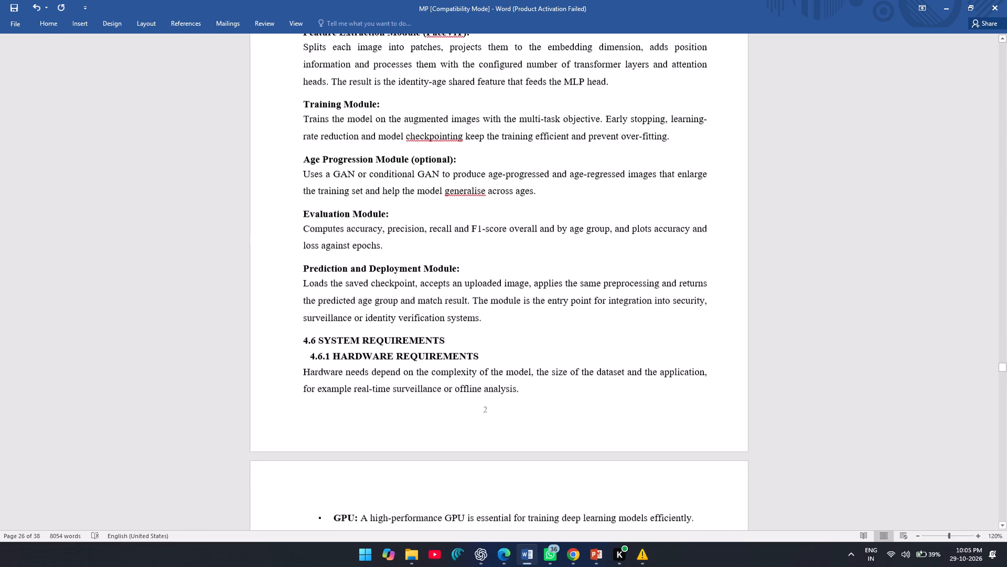
pyautogui.scroll(1, 307, 186)
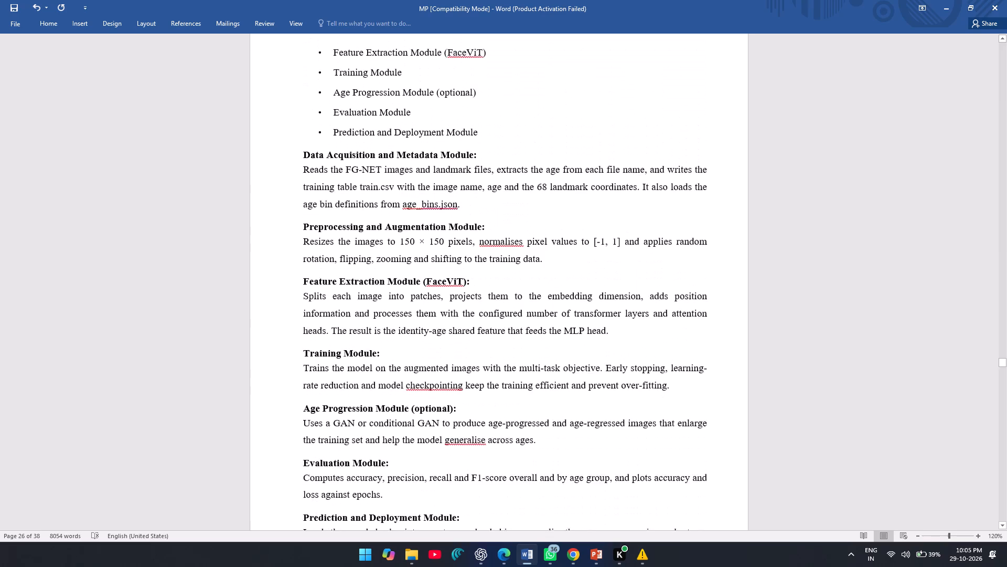
pyautogui.scroll(1, 307, 186)
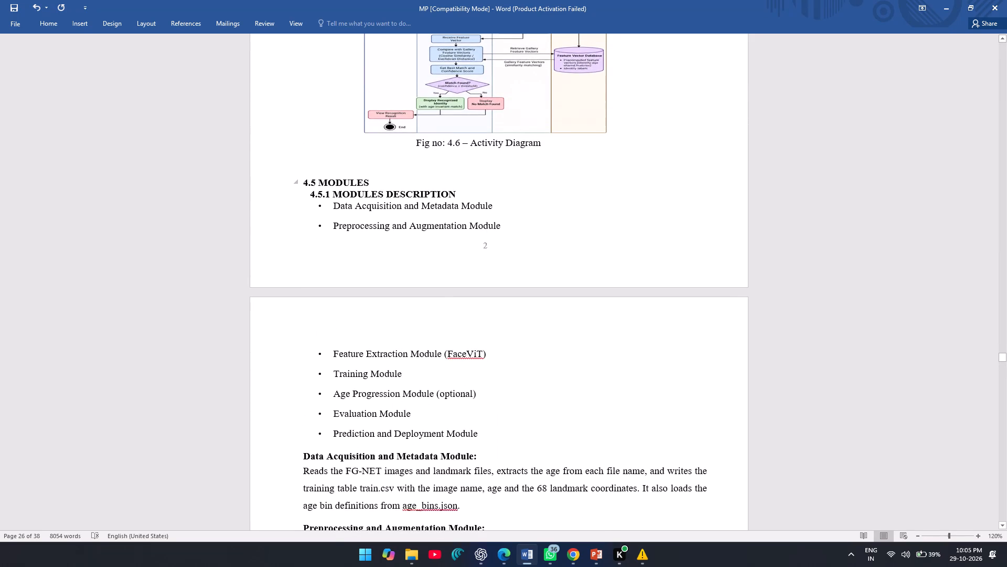
pyautogui.moveTo(331, 196); pyautogui.dragTo(492, 212)
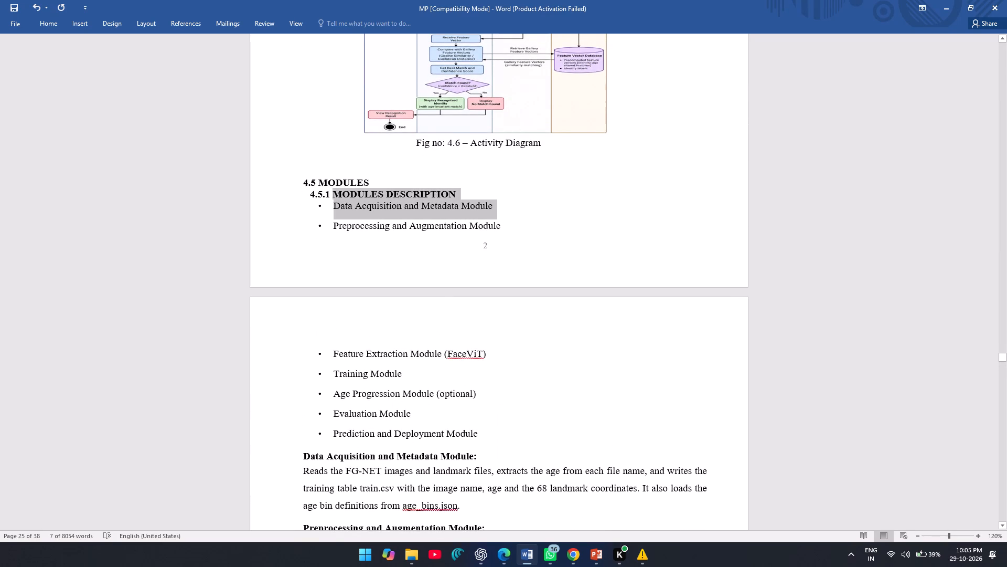
pyautogui.click(153, 25)
pyautogui.click(291, 49)
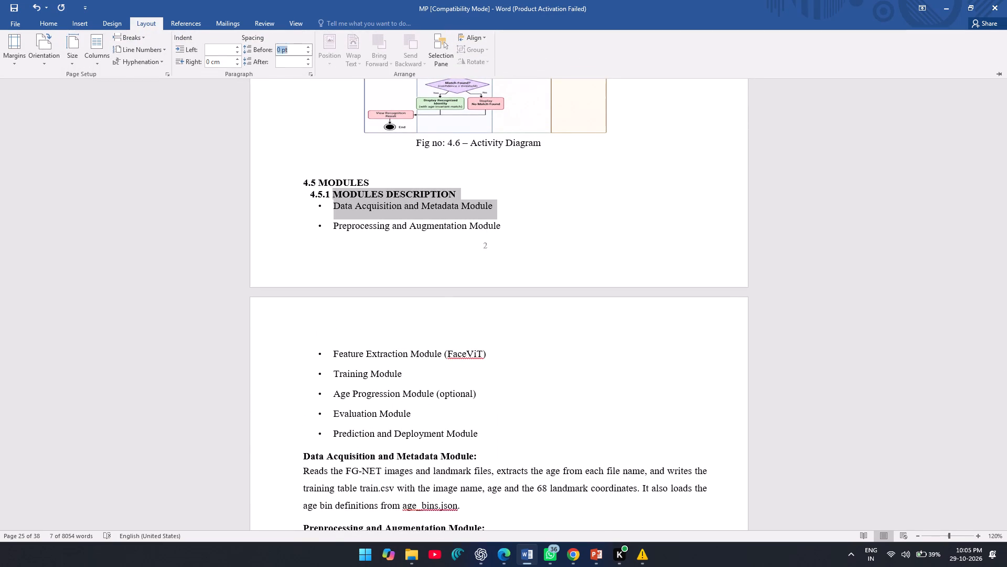
pyautogui.press('5')
pyautogui.press('Return')
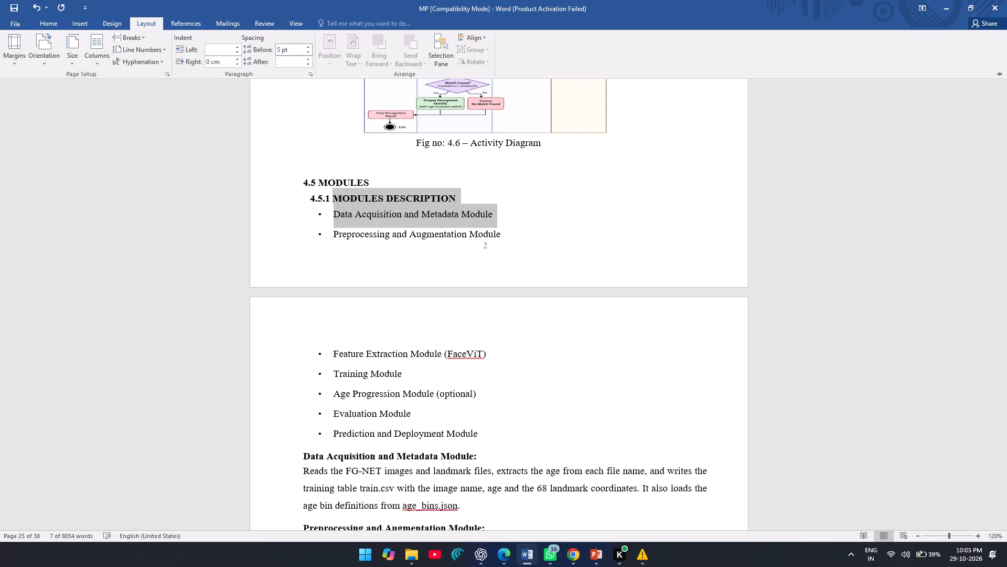
pyautogui.click(270, 198)
pyautogui.click(284, 216)
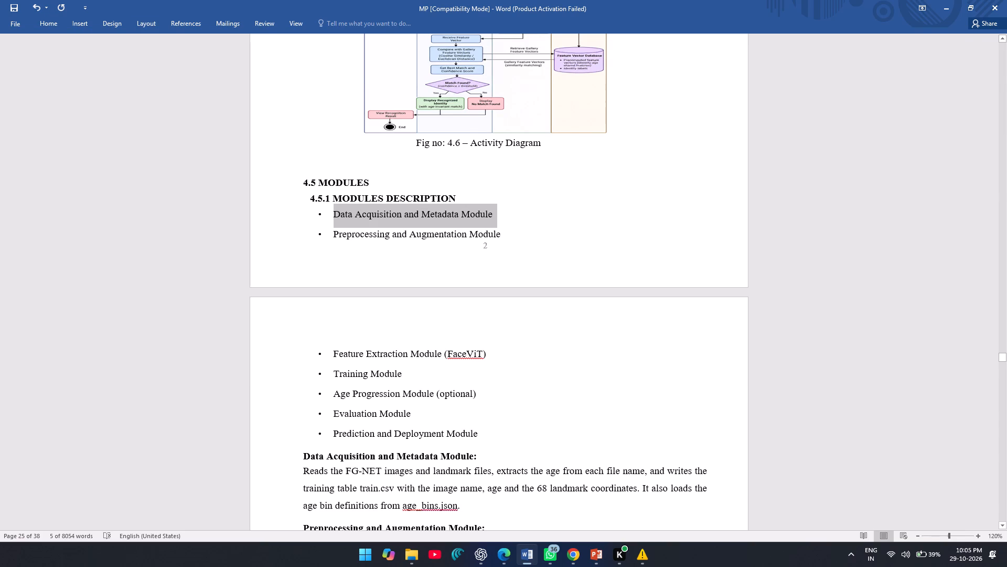
pyautogui.click(583, 238)
# Make the Fig no: 4.6 – Activity Diagram caption bold.
pyautogui.scroll(1, 484, 205)
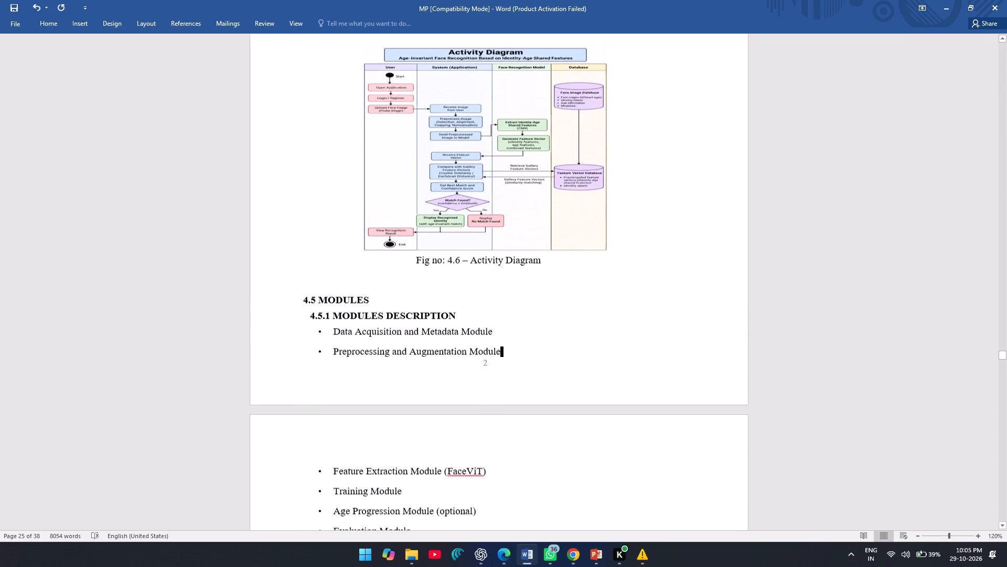
pyautogui.scroll(1, 484, 205)
pyautogui.moveTo(416, 265); pyautogui.dragTo(544, 266)
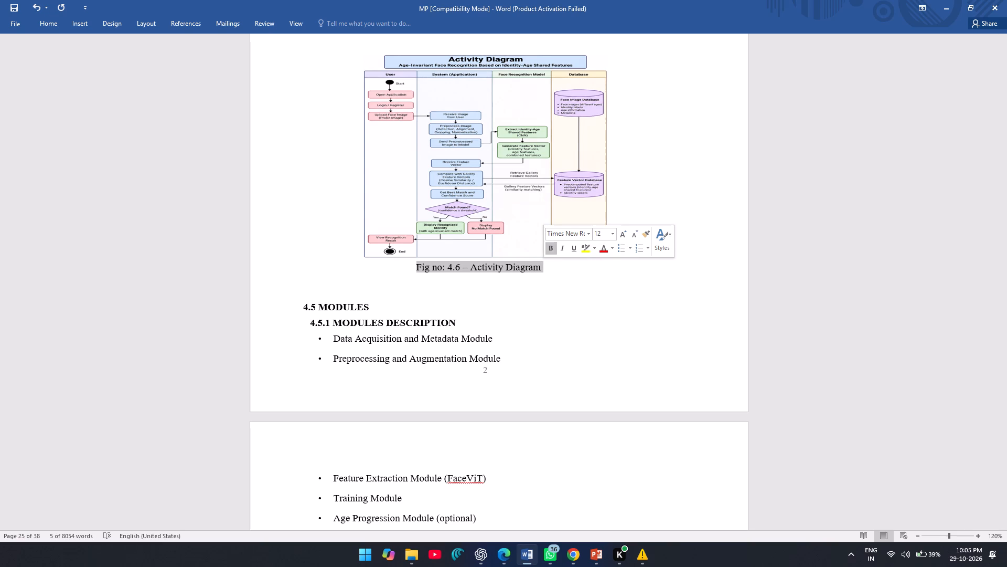
pyautogui.click(551, 248)
pyautogui.click(554, 323)
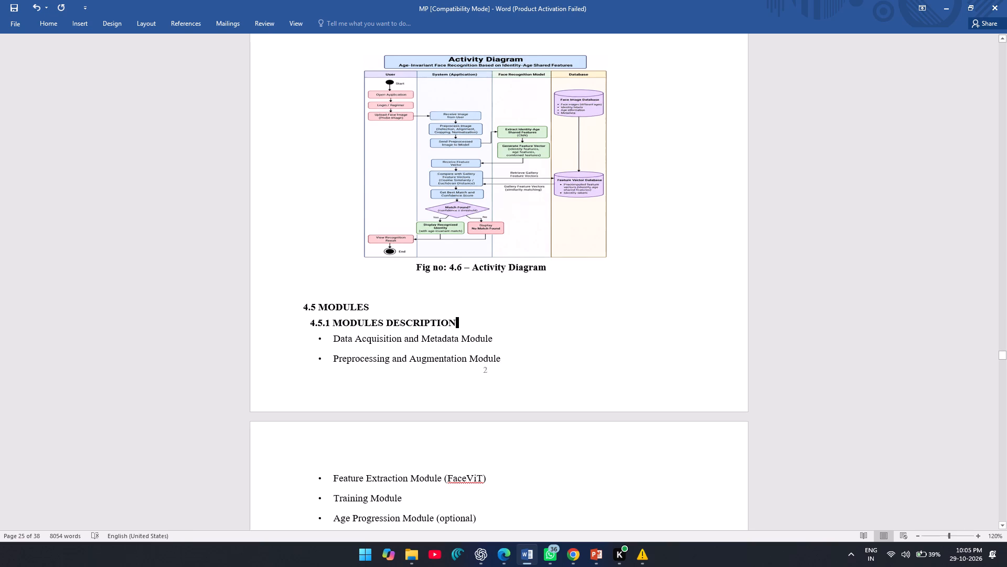
# Set the spacing before to 5 pt for the 4.4.4 ACTIVITY DIAGRAM heading and the paragraph below it.
pyautogui.scroll(1, 515, 278)
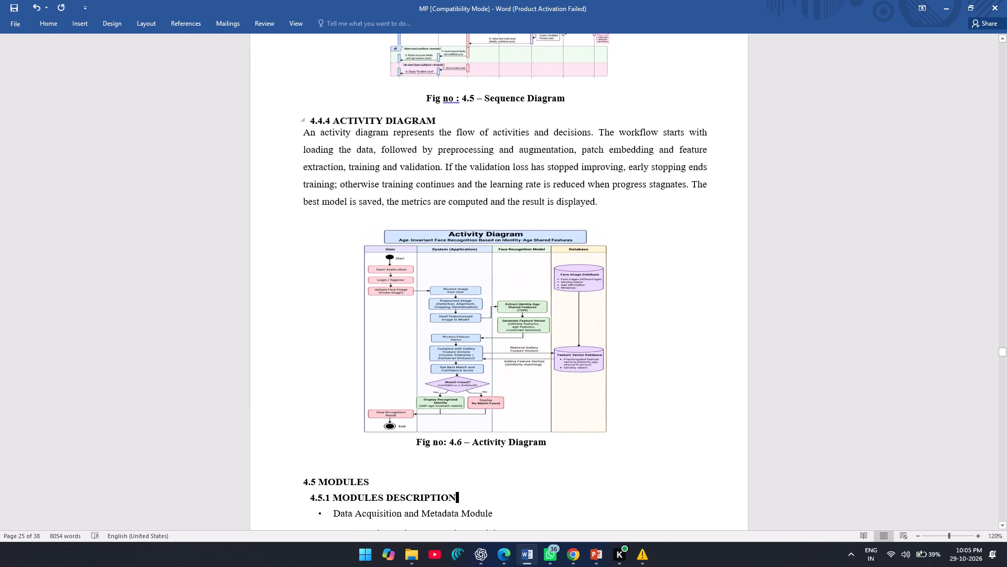
pyautogui.moveTo(332, 119); pyautogui.dragTo(671, 129)
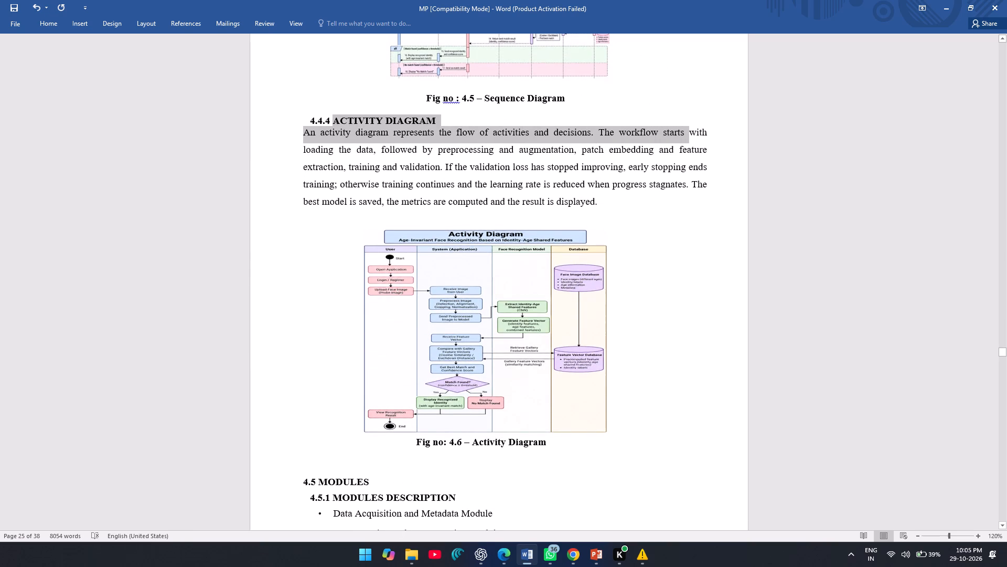
pyautogui.moveTo(671, 129); pyautogui.dragTo(764, 132)
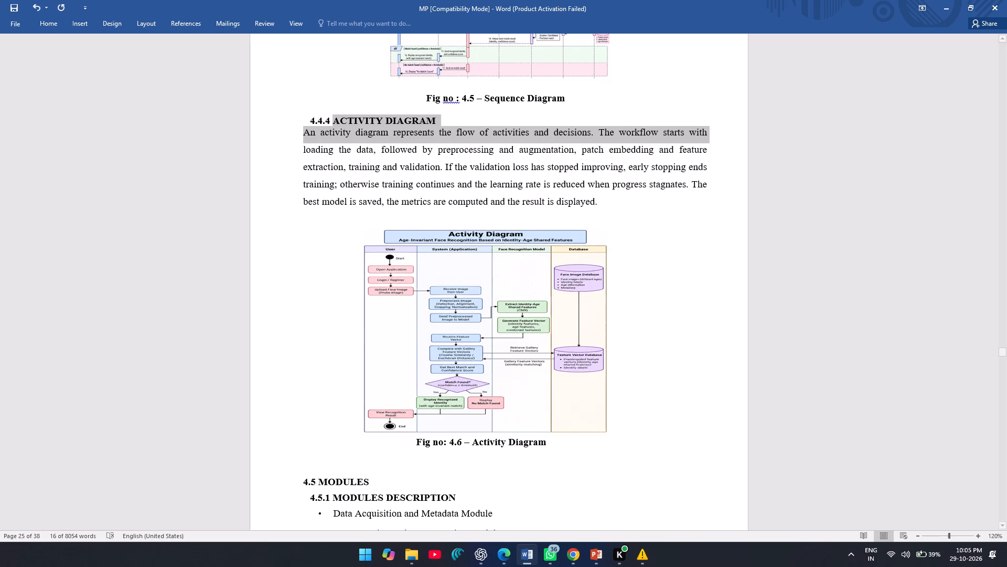
pyautogui.click(145, 30)
pyautogui.click(145, 18)
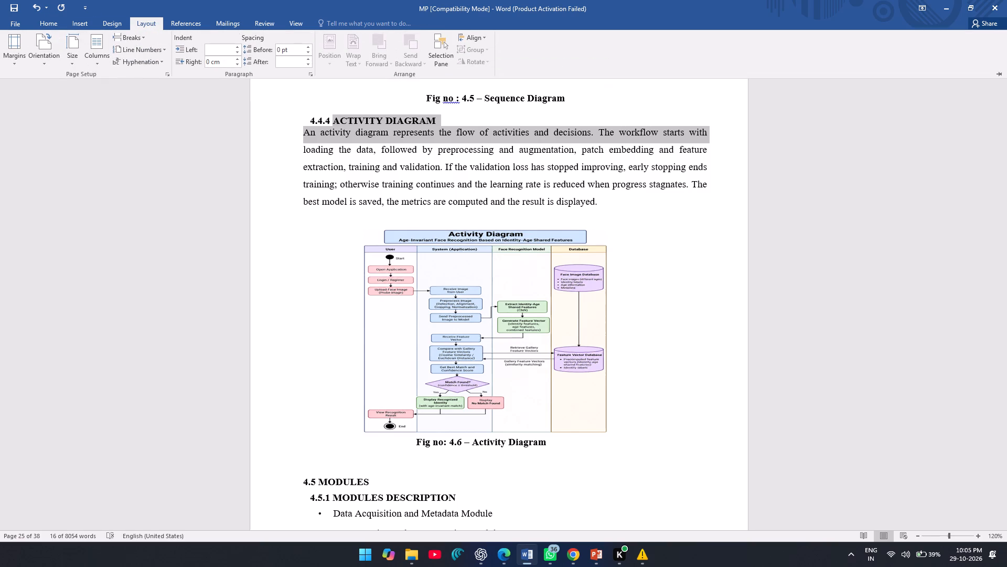
pyautogui.click(283, 51)
pyautogui.press('5')
pyautogui.press('Return')
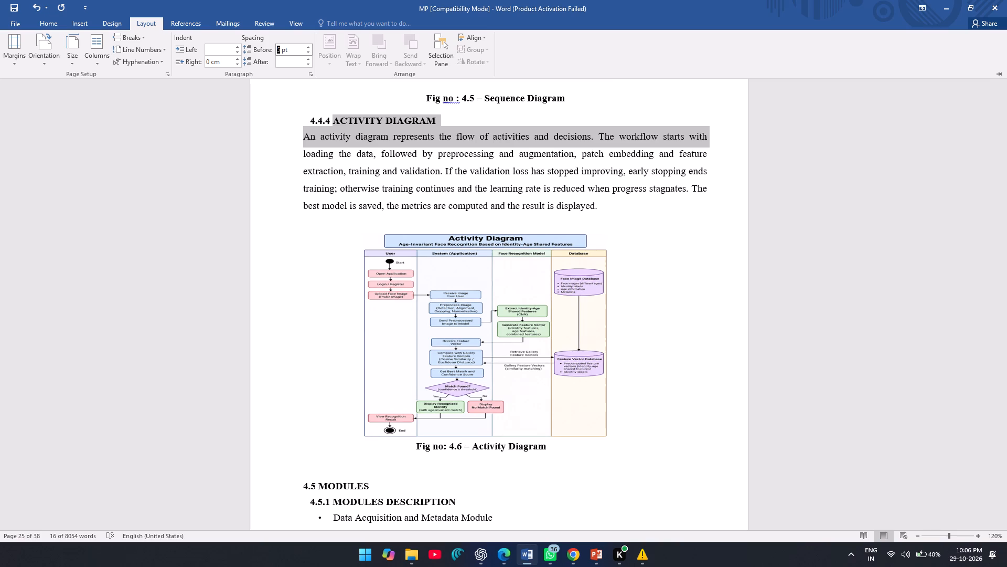
pyautogui.click(660, 277)
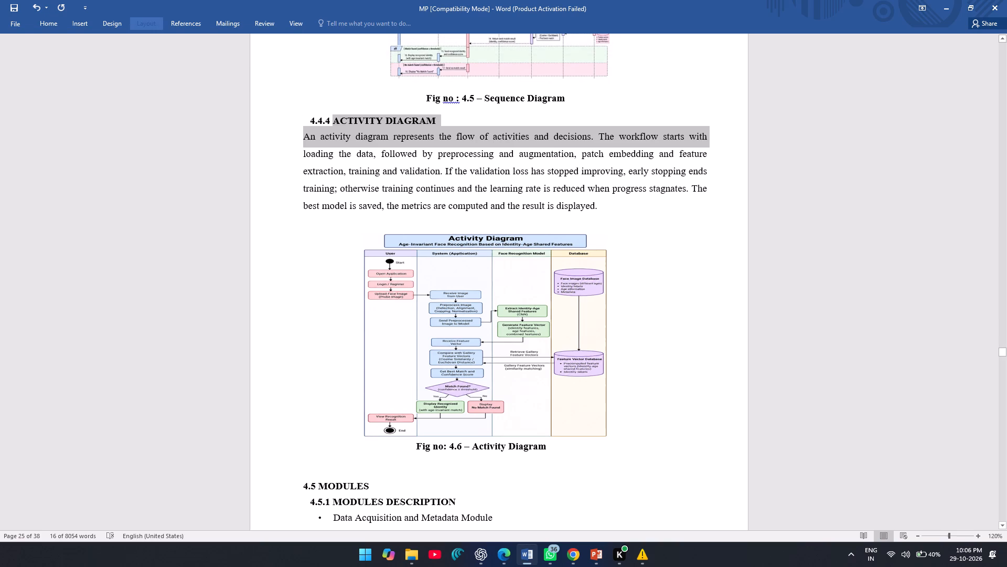
pyautogui.click(634, 266)
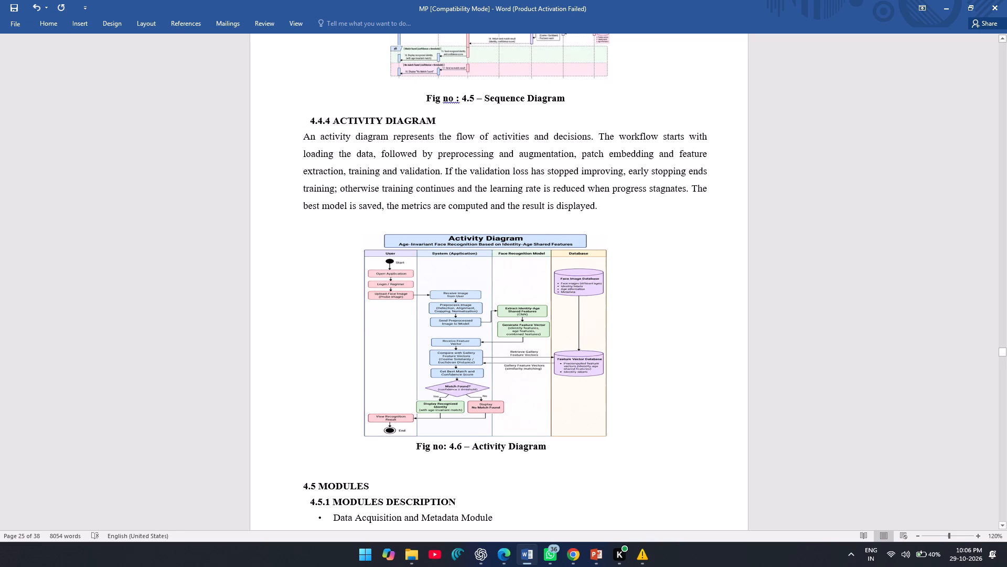
pyautogui.scroll(1, 567, 190)
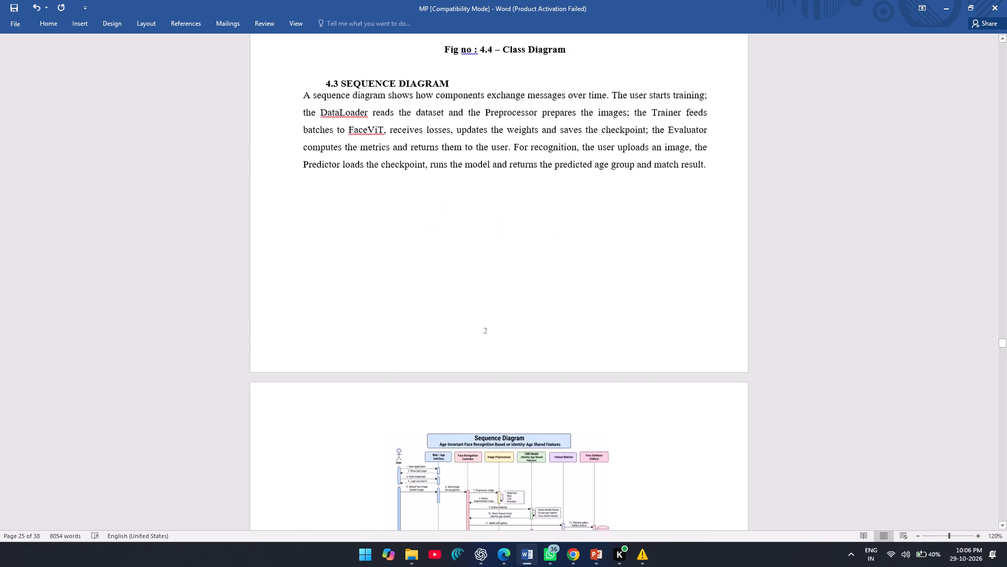
# Set the spacing before to 5 pt for the 4.3 SEQUENCE DIAGRAM heading and the paragraph below it.
pyautogui.scroll(1, 567, 190)
pyautogui.moveTo(340, 112); pyautogui.dragTo(398, 124)
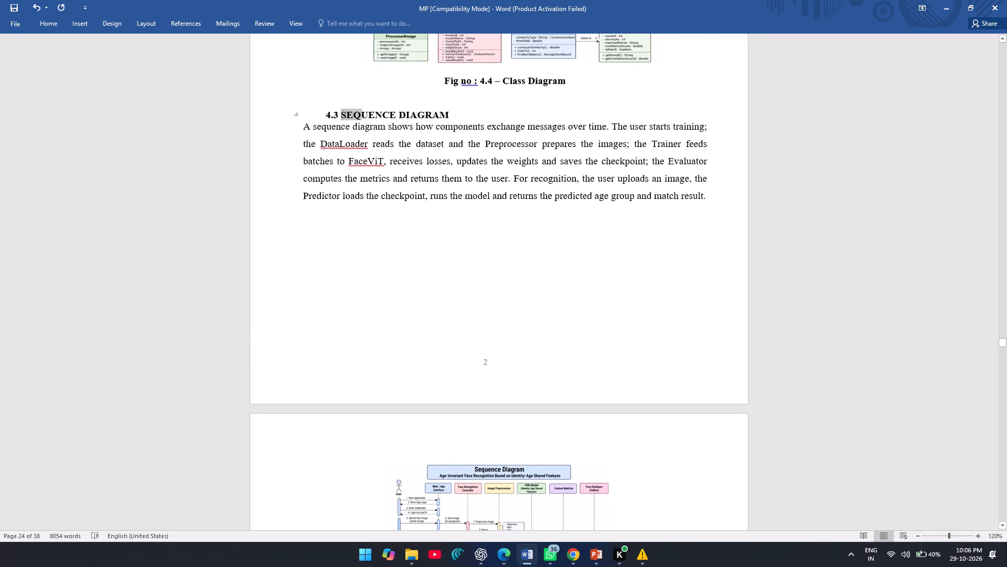
pyautogui.moveTo(398, 124); pyautogui.dragTo(701, 130)
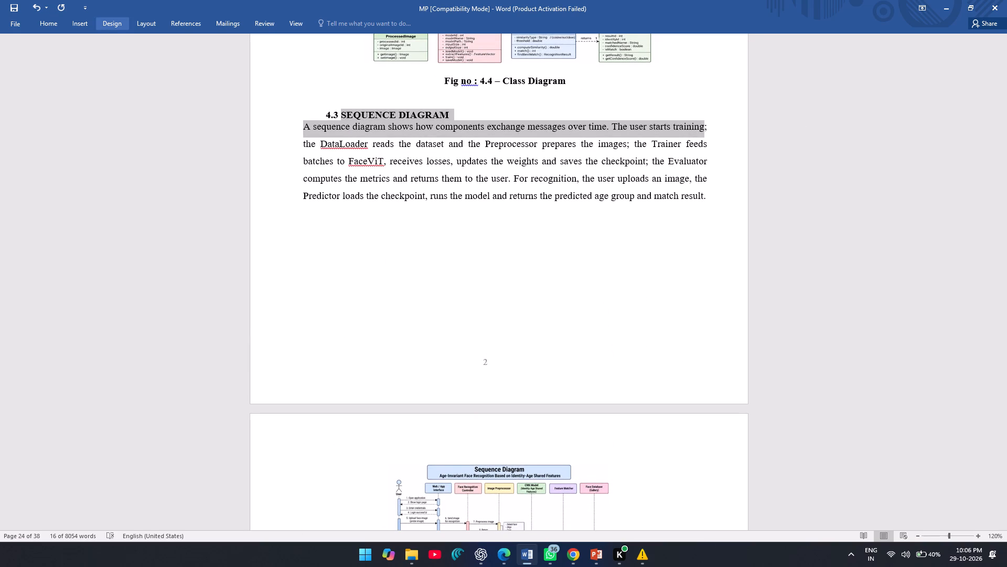
pyautogui.click(149, 24)
pyautogui.click(284, 47)
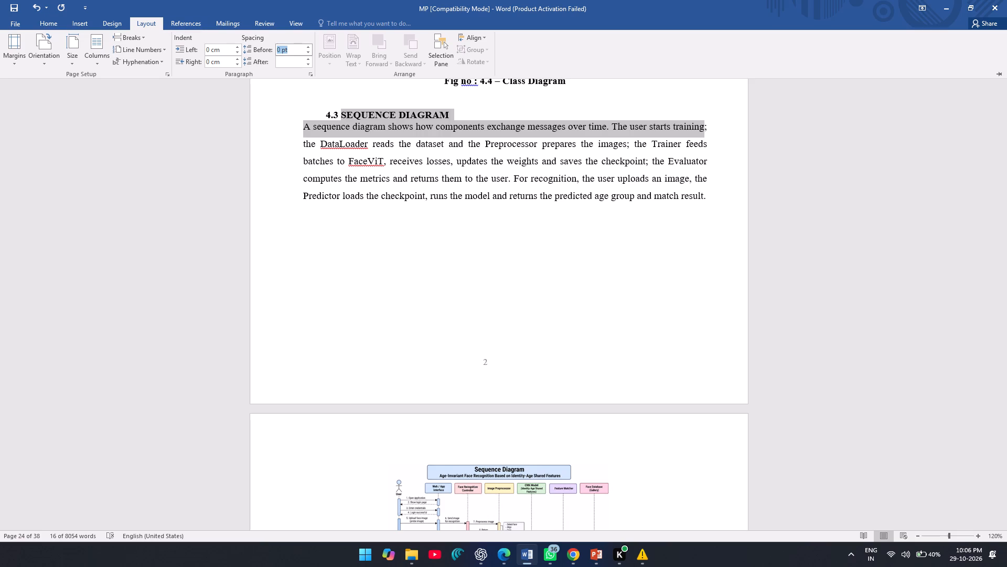
pyautogui.press('5')
pyautogui.press('Return')
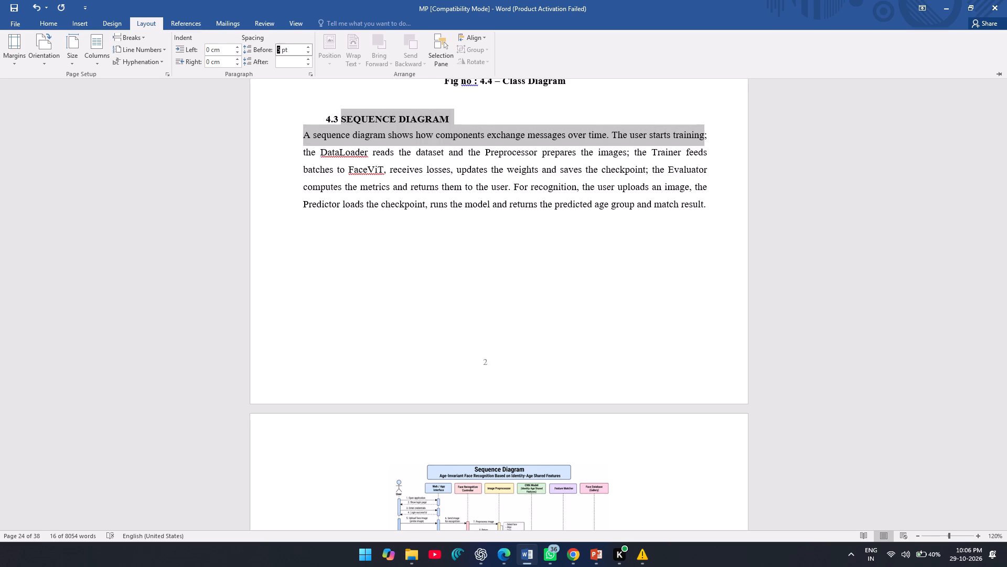
pyautogui.click(368, 266)
# Remove the leading spaces and the blank line before the 4.3 SEQUENCE DIAGRAM heading so it directly follows the Fig no : 4.4 caption.
pyautogui.click(331, 98)
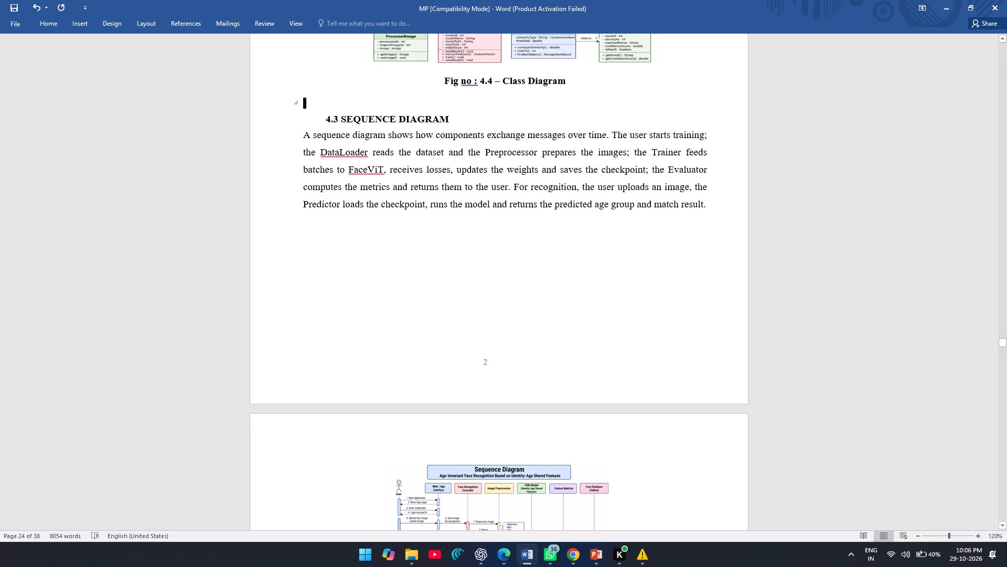
pyautogui.click(326, 121)
pyautogui.press('BackSpace')
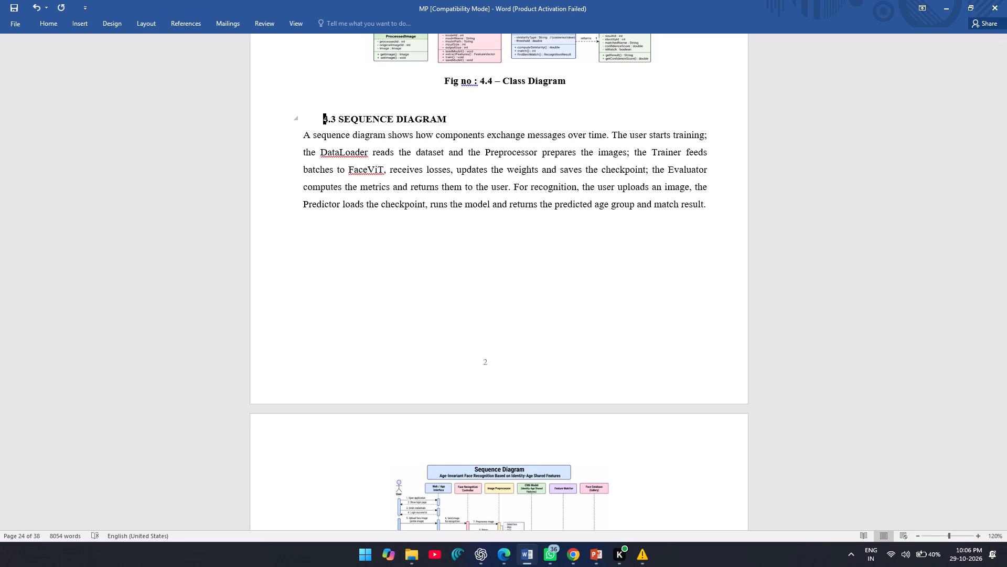
pyautogui.press('BackSpace')
pyautogui.press('BackSpace')
pyautogui.press('BackSpace')
pyautogui.press('BackSpace')
pyautogui.press('BackSpace')
pyautogui.press('BackSpace')
pyautogui.press('BackSpace')
pyautogui.press('BackSpace')
pyautogui.press('BackSpace')
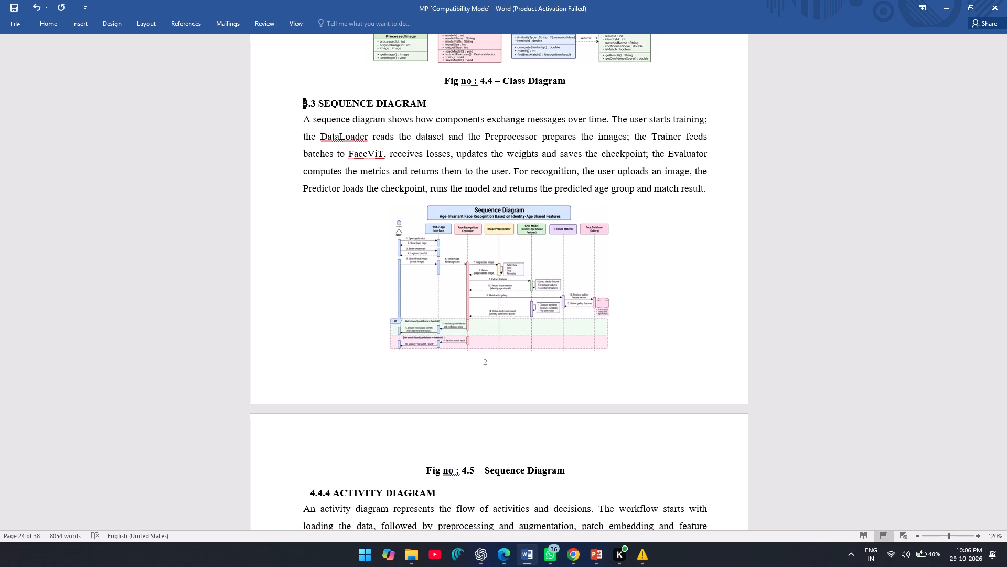
pyautogui.press('Return')
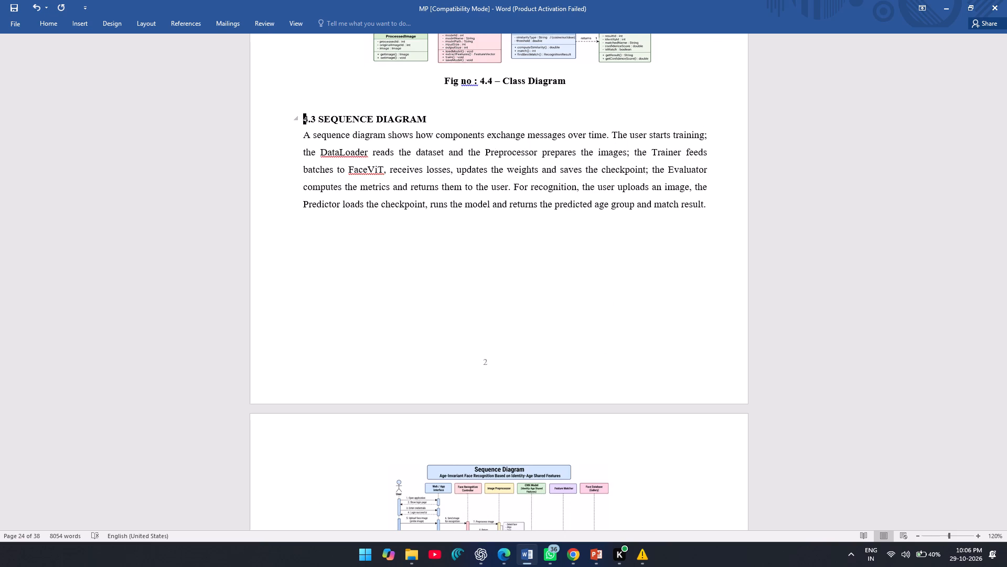
pyautogui.press('BackSpace')
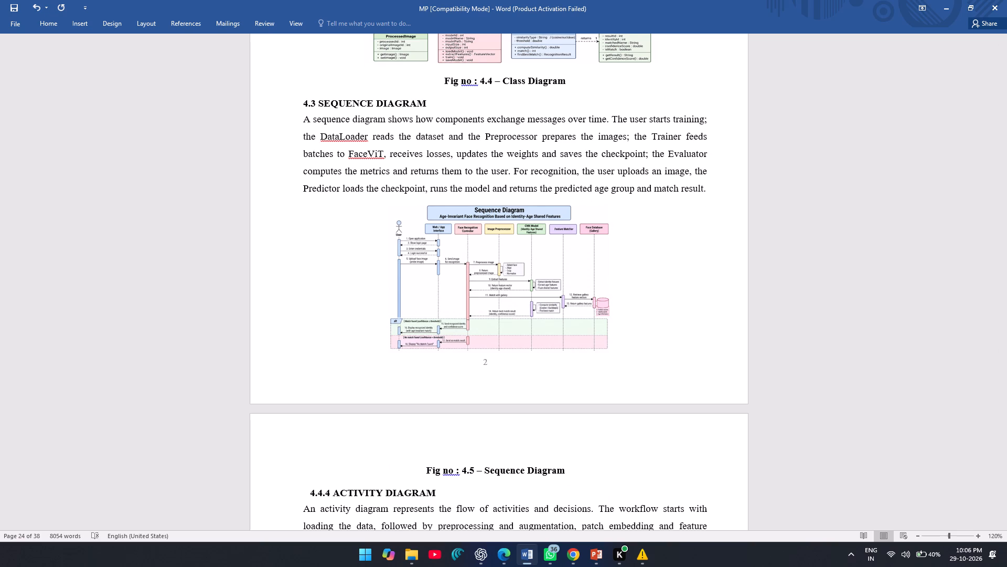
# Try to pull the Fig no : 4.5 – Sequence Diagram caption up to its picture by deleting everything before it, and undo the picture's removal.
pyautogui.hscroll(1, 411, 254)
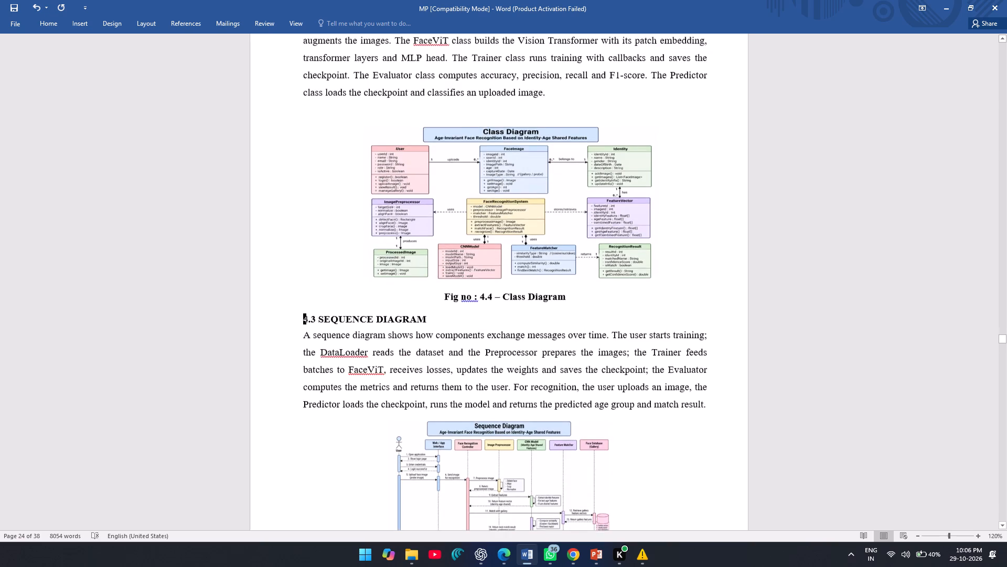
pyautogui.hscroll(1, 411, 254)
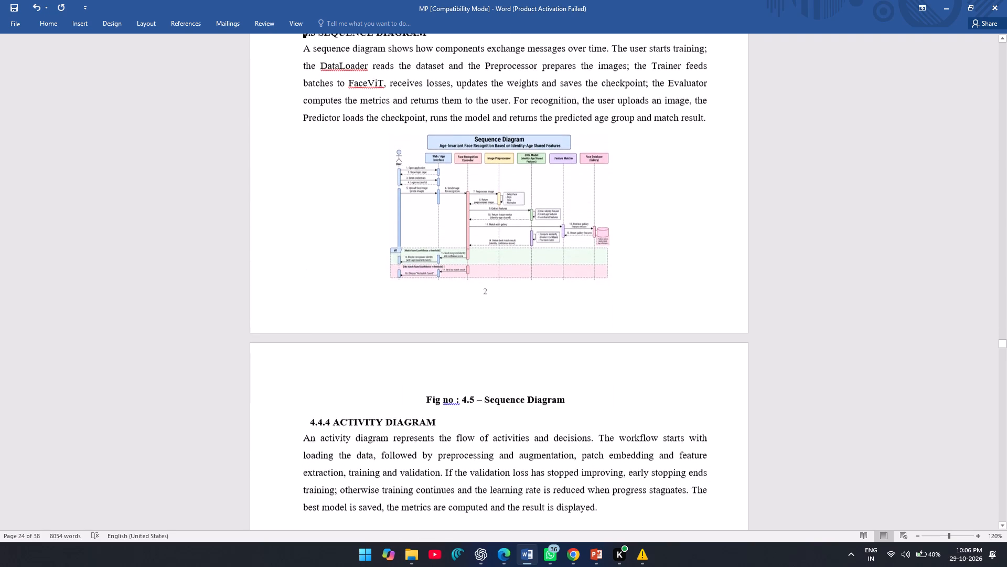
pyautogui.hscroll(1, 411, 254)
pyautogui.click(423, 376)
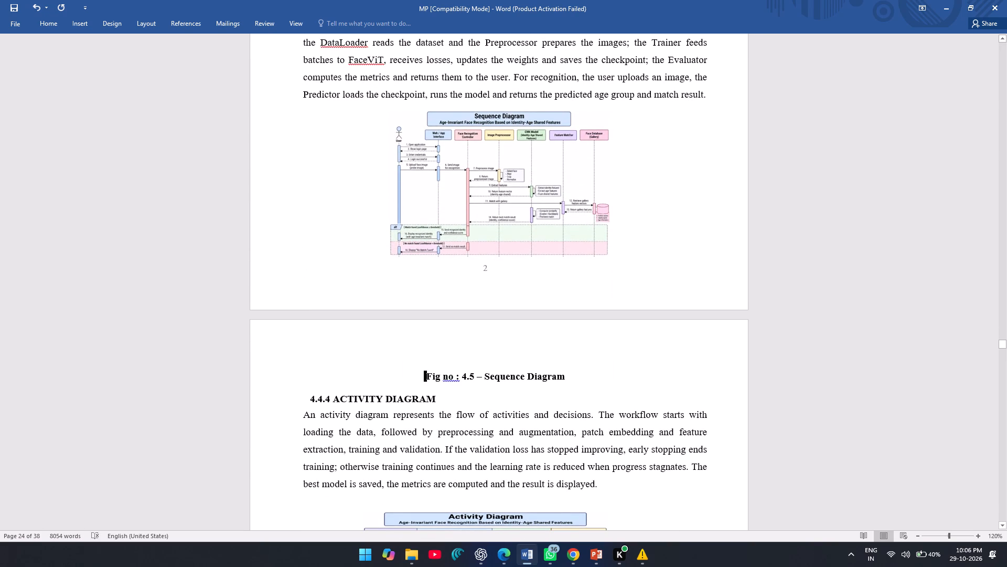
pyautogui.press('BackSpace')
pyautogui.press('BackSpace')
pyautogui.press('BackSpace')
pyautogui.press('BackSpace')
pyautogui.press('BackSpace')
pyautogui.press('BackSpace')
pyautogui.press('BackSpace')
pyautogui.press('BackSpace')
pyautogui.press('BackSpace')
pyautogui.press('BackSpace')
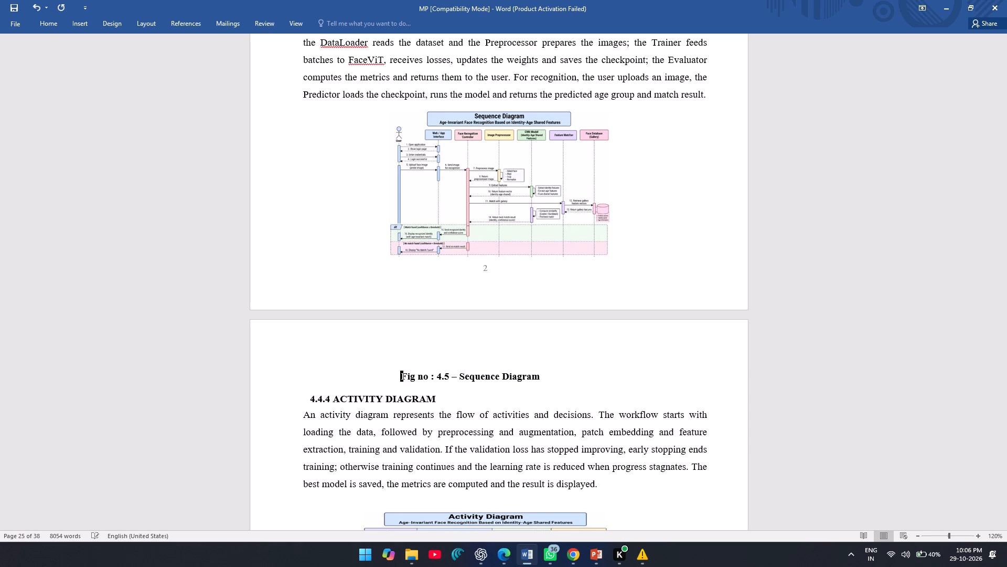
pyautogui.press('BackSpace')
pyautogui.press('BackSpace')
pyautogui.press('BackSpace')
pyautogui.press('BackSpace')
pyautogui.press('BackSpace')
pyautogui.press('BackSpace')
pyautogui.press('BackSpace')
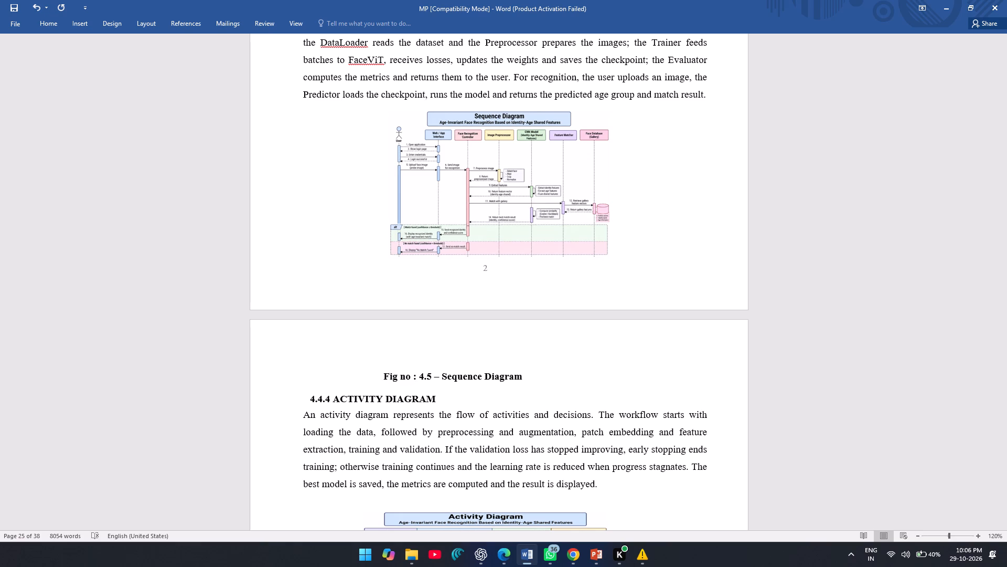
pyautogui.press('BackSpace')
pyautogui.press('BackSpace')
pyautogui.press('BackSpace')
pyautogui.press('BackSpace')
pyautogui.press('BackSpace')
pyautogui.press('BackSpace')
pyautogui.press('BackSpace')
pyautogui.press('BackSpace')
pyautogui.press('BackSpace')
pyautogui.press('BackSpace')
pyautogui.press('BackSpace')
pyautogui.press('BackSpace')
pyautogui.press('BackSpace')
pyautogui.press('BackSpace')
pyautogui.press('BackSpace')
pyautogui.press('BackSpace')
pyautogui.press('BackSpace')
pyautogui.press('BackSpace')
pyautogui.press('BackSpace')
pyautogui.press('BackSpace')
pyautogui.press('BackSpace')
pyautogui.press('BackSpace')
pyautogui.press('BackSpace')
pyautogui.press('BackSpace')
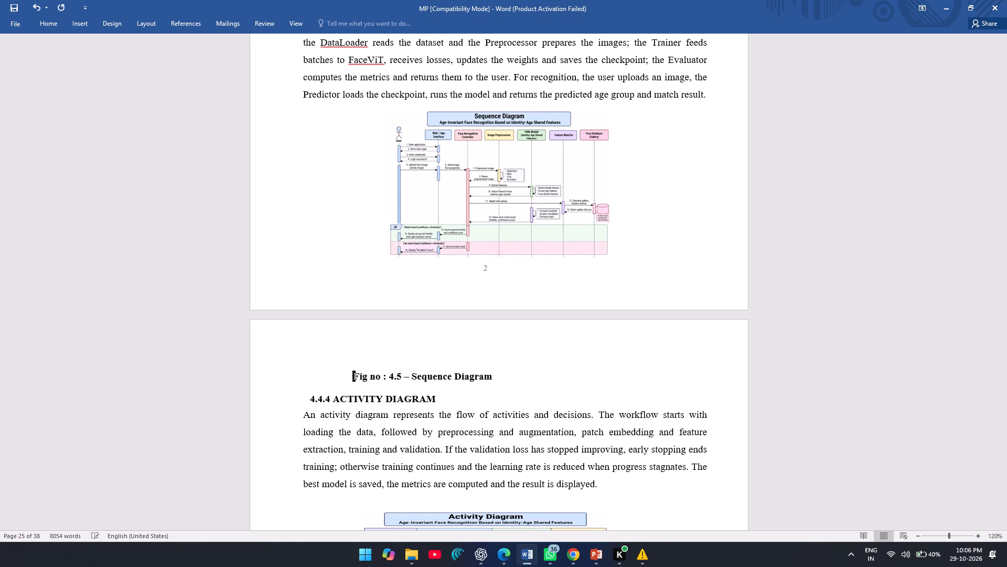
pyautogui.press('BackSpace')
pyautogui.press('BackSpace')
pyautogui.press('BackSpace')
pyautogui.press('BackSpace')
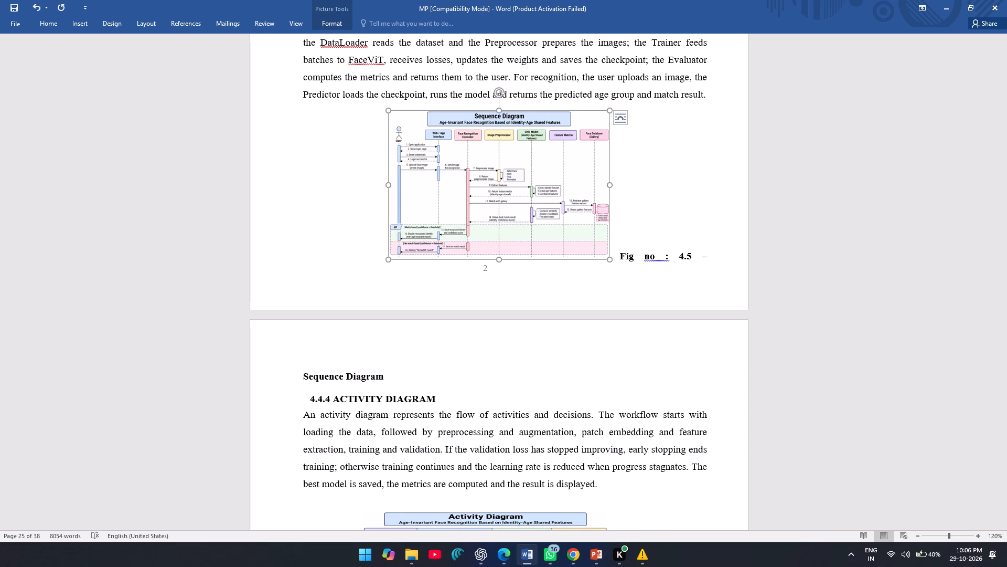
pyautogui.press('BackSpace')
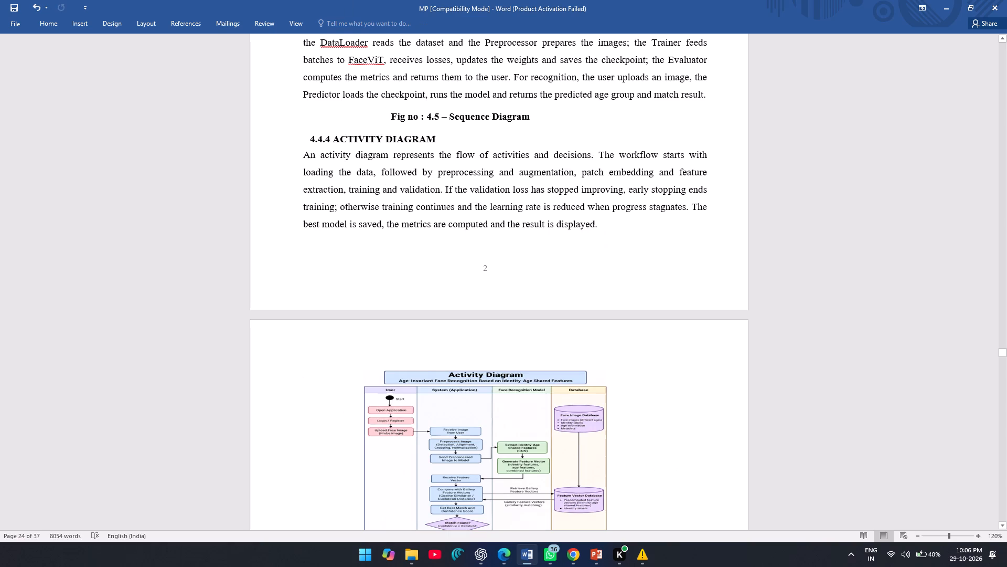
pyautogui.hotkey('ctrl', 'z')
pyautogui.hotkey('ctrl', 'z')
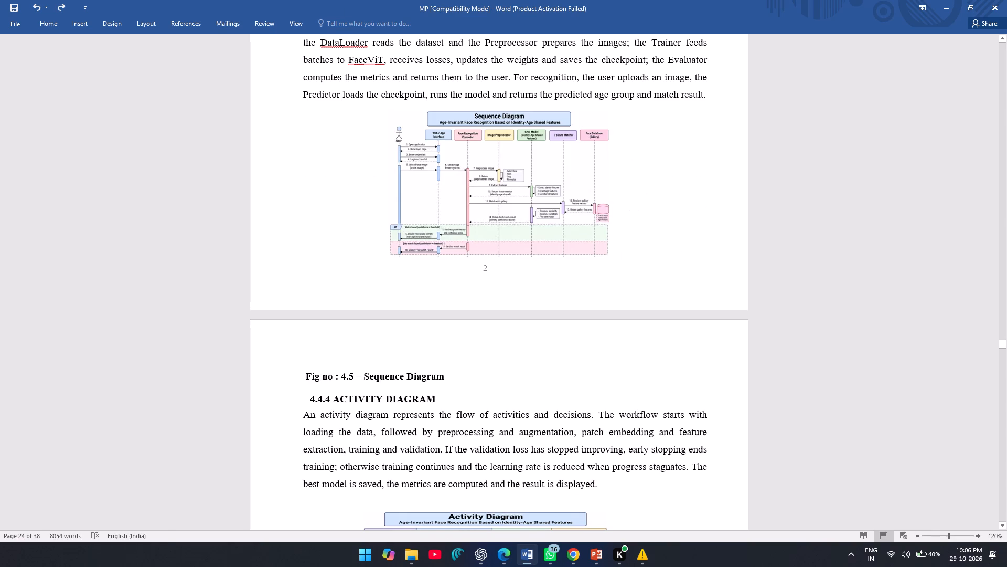
# Shift the Fig no : 4.5 – Sequence Diagram caption inward with five leading spaces.
pyautogui.press('space')
pyautogui.press('space')
pyautogui.press('space')
pyautogui.press('space')
pyautogui.press('space')
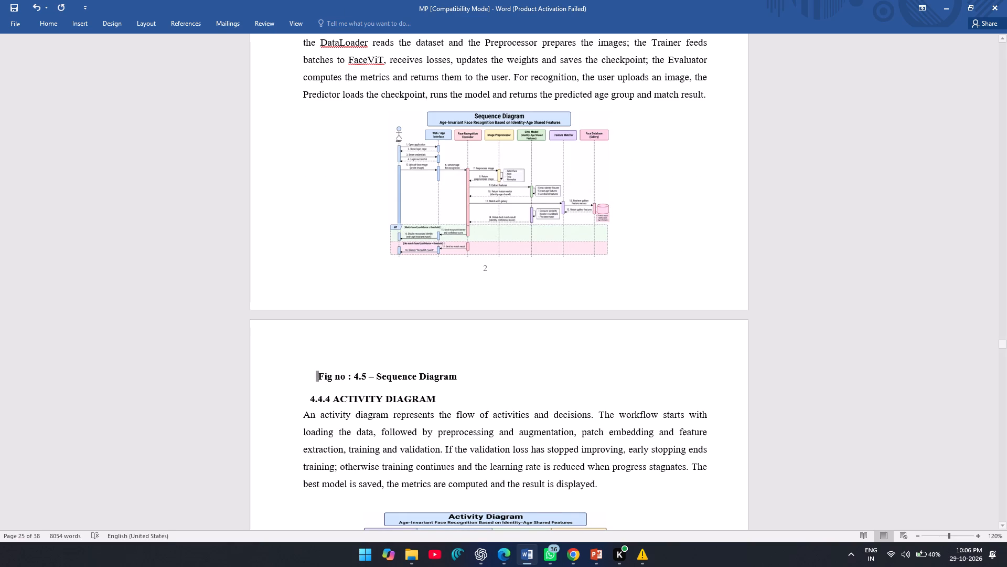
# Reduce the height of the Sequence Diagram picture slightly so its caption fits on the same page.
pyautogui.click(518, 237)
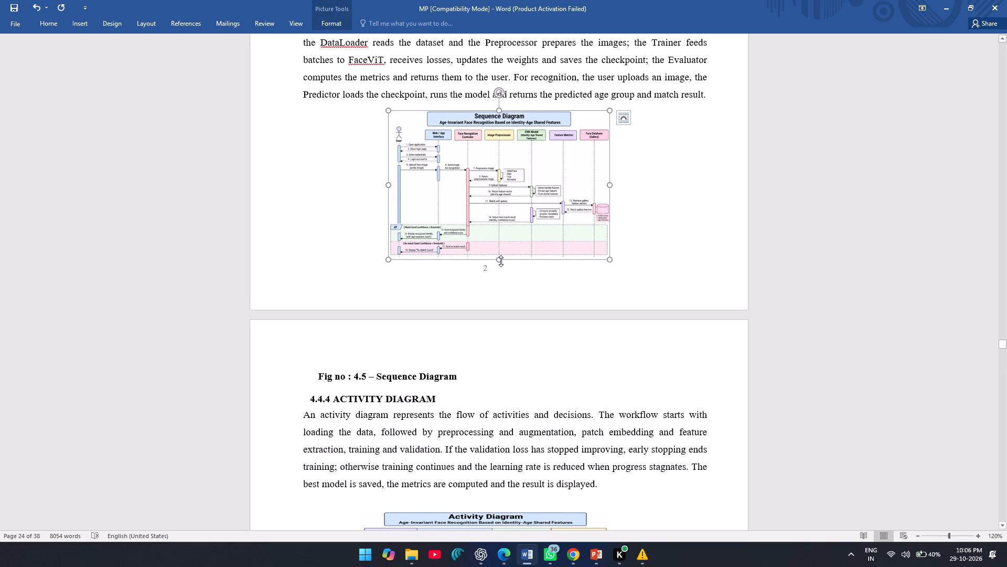
pyautogui.moveTo(501, 261); pyautogui.dragTo(501, 241)
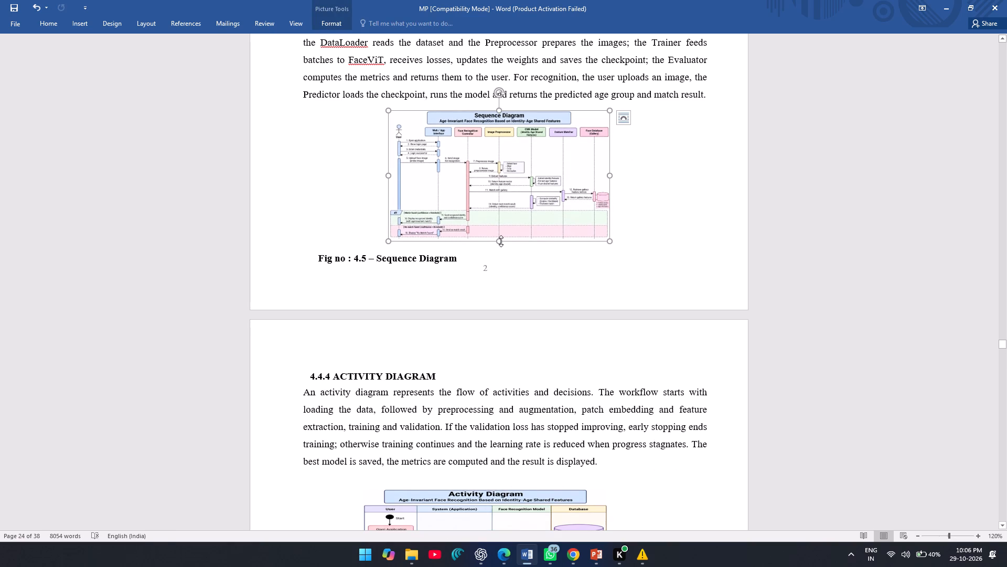
# Add leading spaces before the Fig no : 4.5 – Sequence Diagram caption until it is centred under the picture.
pyautogui.click(319, 256)
pyautogui.press('space')
pyautogui.press('space')
pyautogui.press('space')
pyautogui.press('space')
pyautogui.press('space')
pyautogui.press('space')
pyautogui.press('space')
pyautogui.press('space')
pyautogui.press('space')
pyautogui.press('space')
pyautogui.press('space')
pyautogui.press('space')
pyautogui.press('space')
pyautogui.press('space')
pyautogui.press('space')
pyautogui.press('space')
pyautogui.press('space')
pyautogui.press('space')
pyautogui.press('space')
pyautogui.press('space')
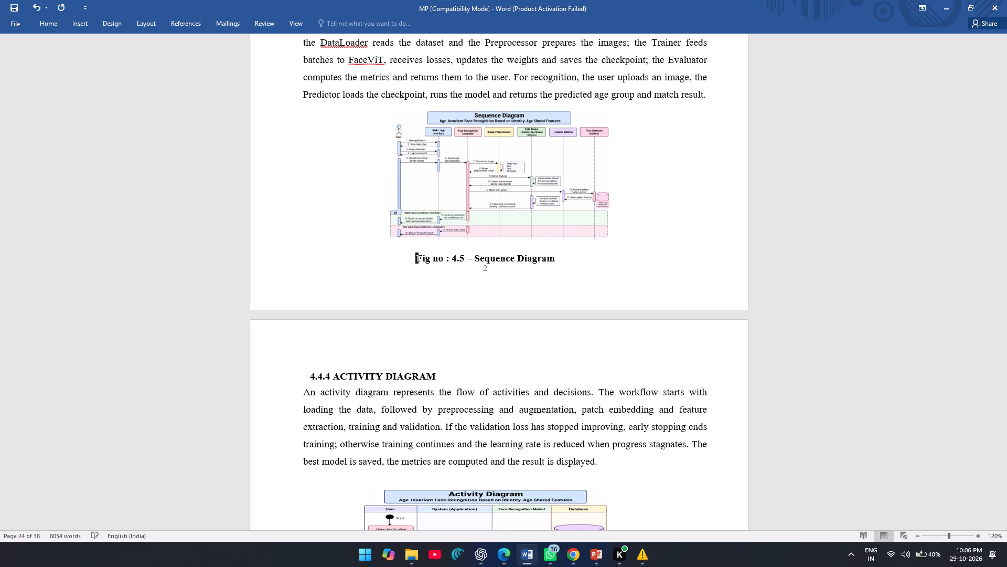
pyautogui.press('space')
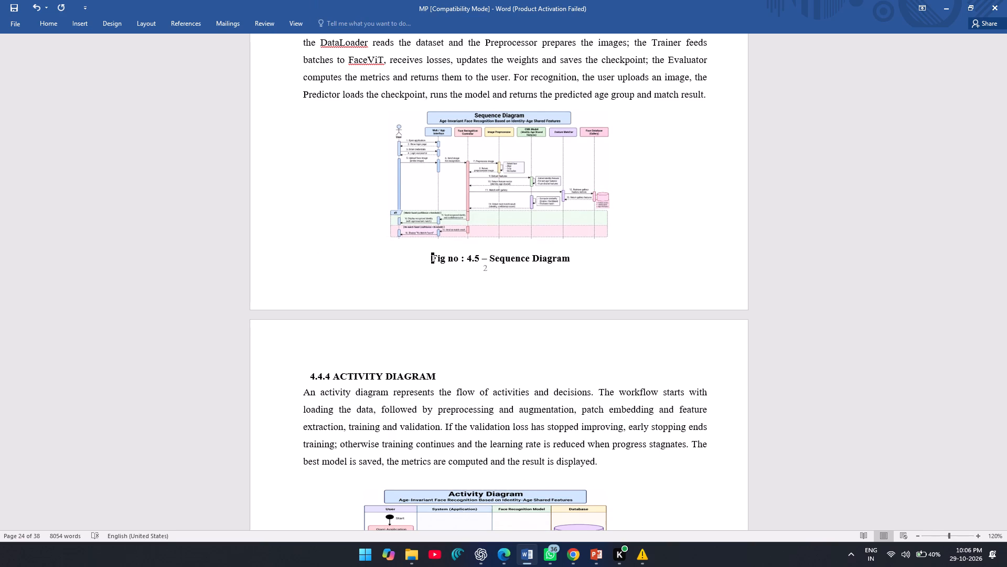
# Set the spacing before to 5 pt for the 4.4.2 CLASS DIAGRAM heading and the paragraph below it.
pyautogui.scroll(1, 411, 322)
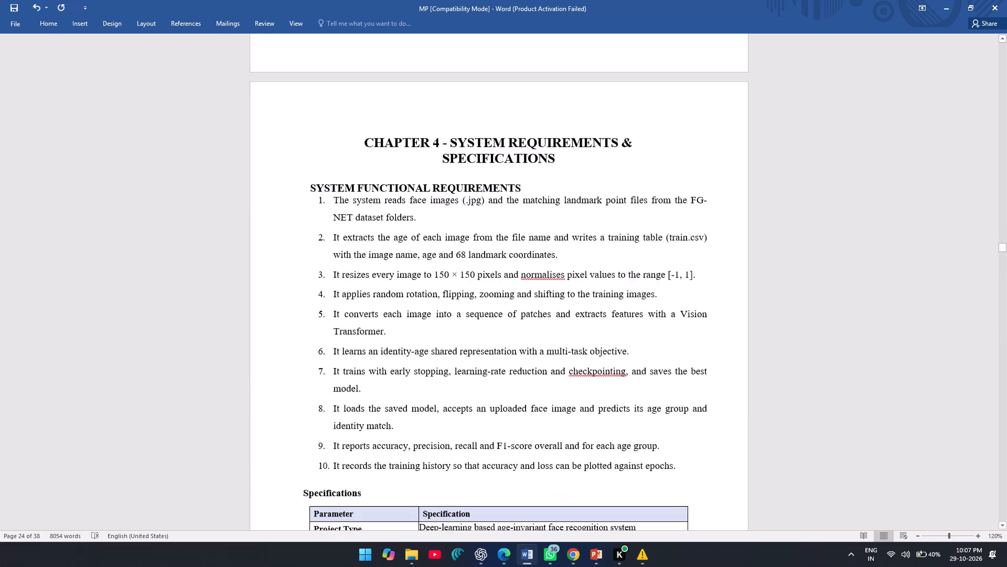
pyautogui.scroll(-5, 411, 322)
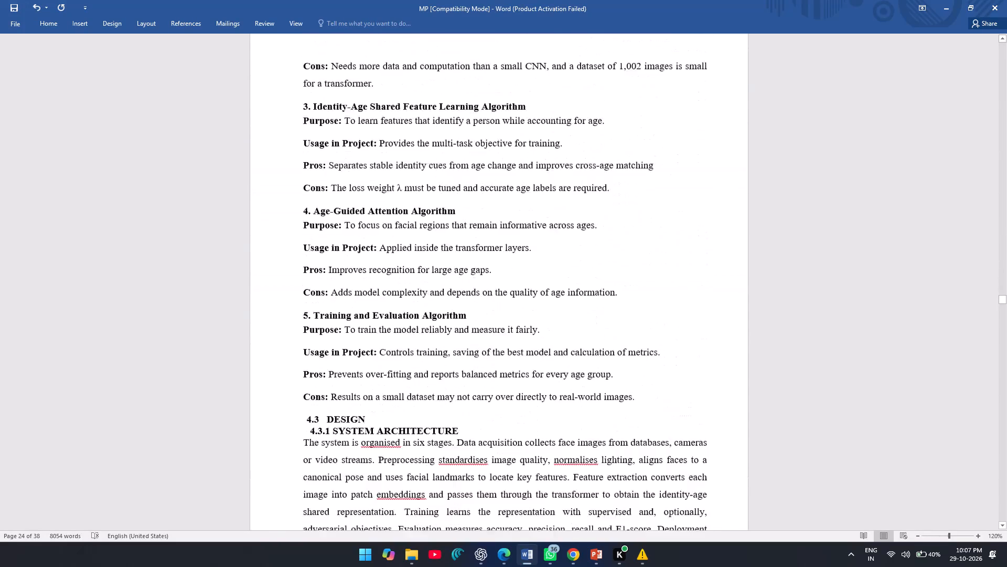
pyautogui.scroll(-5, 411, 322)
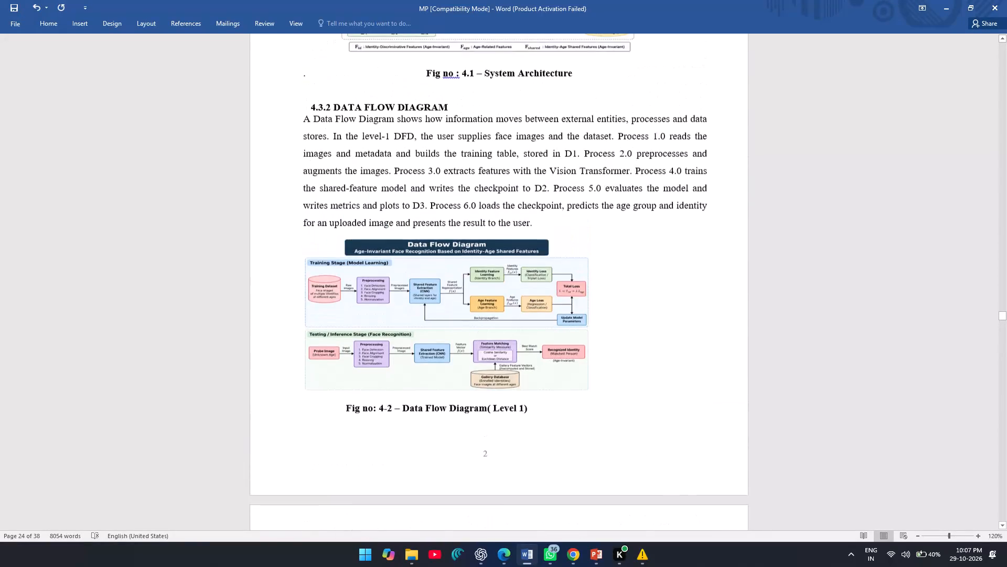
pyautogui.scroll(-1, 413, 349)
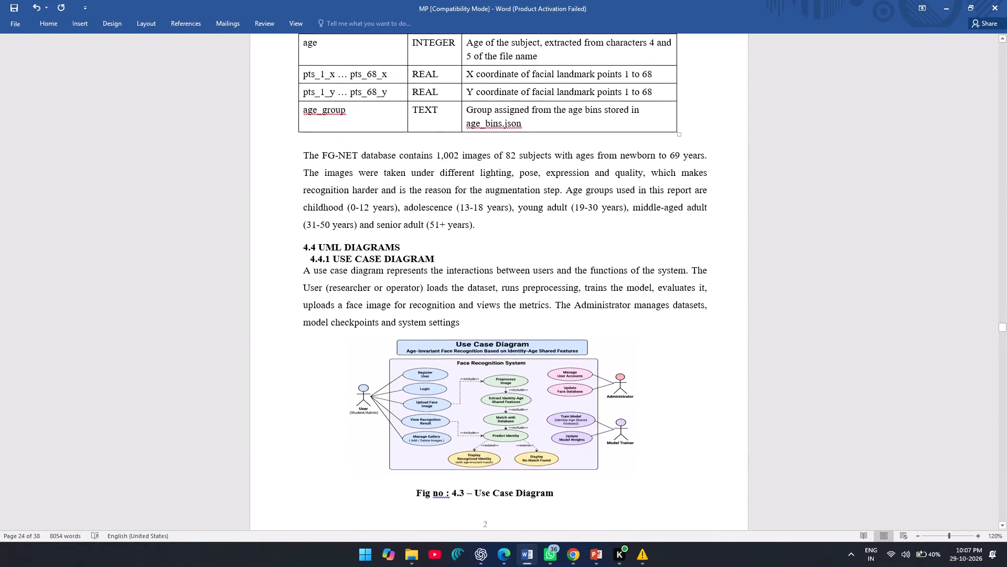
pyautogui.scroll(-1, 413, 349)
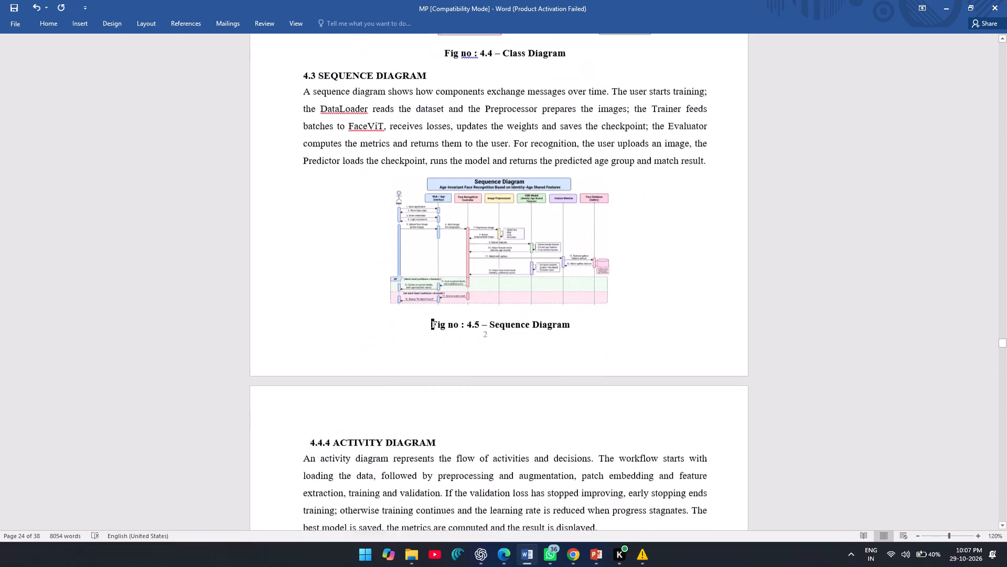
pyautogui.scroll(1, 413, 349)
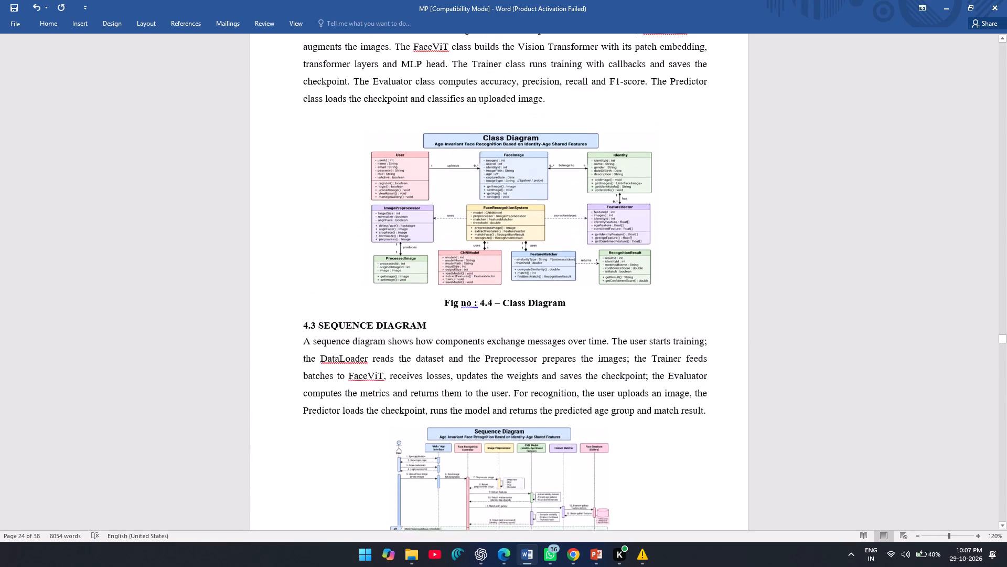
pyautogui.scroll(2, 413, 349)
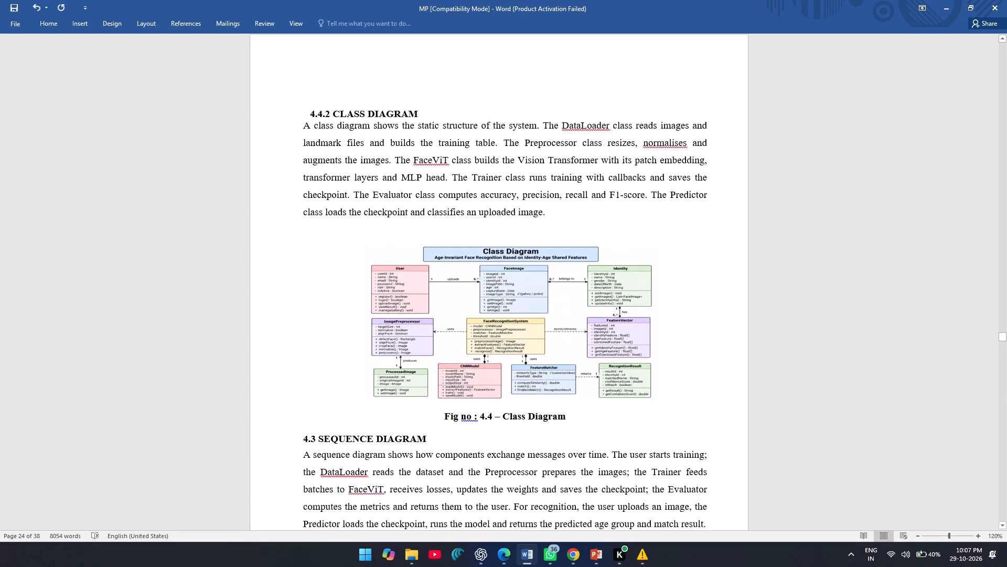
pyautogui.moveTo(333, 111); pyautogui.dragTo(769, 129)
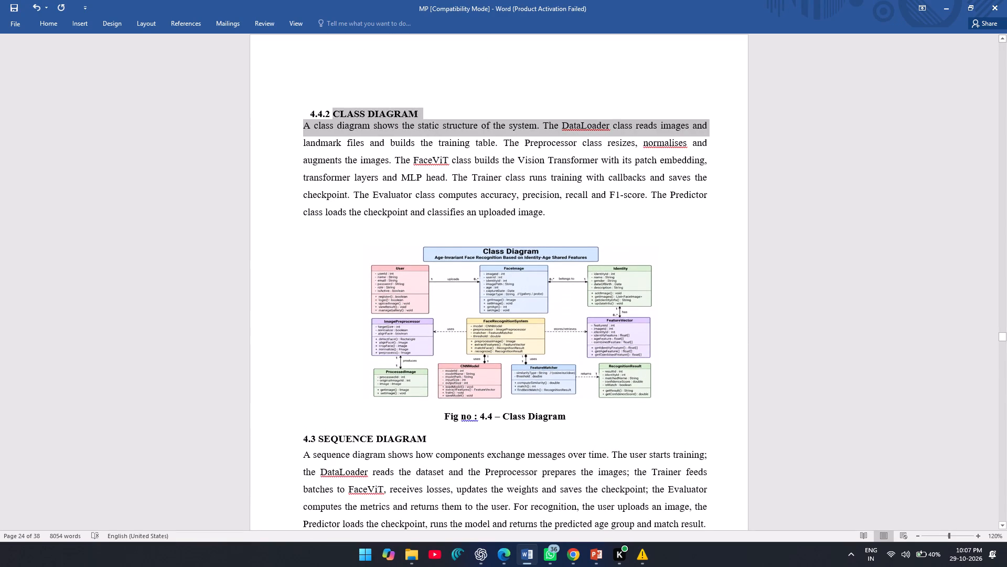
pyautogui.moveTo(769, 129); pyautogui.dragTo(777, 129)
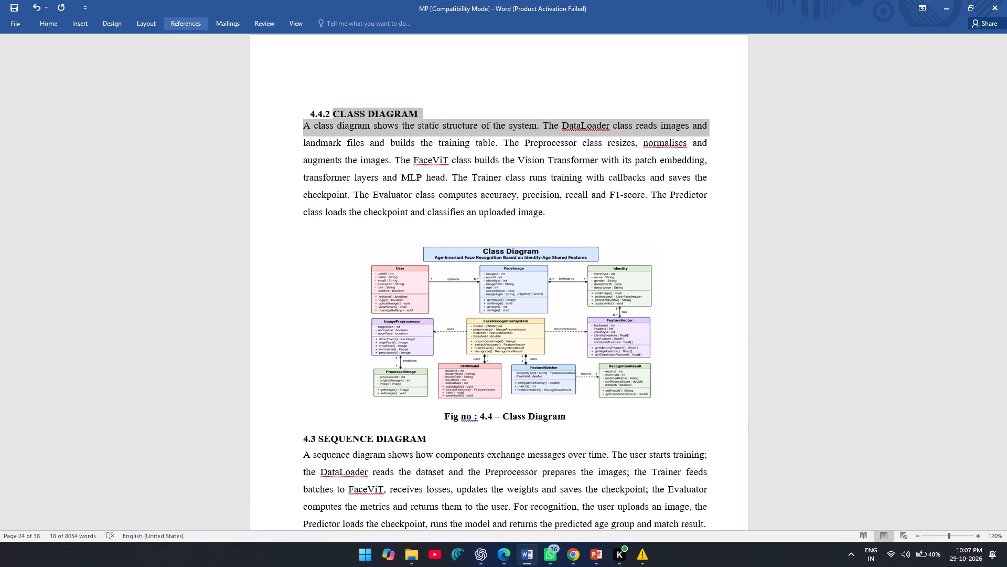
pyautogui.click(146, 25)
pyautogui.click(282, 50)
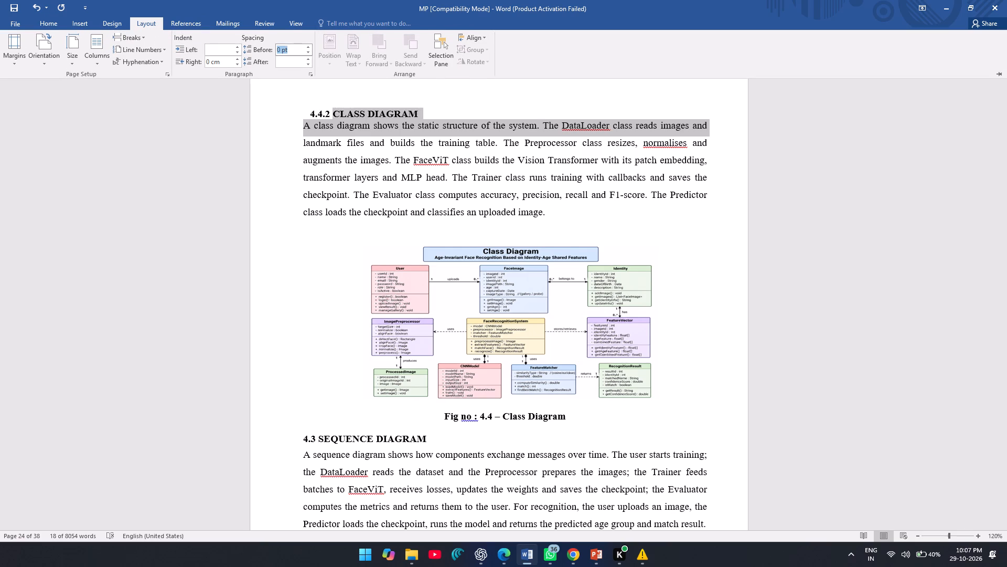
pyautogui.press('5')
pyautogui.press('Return')
pyautogui.click(291, 258)
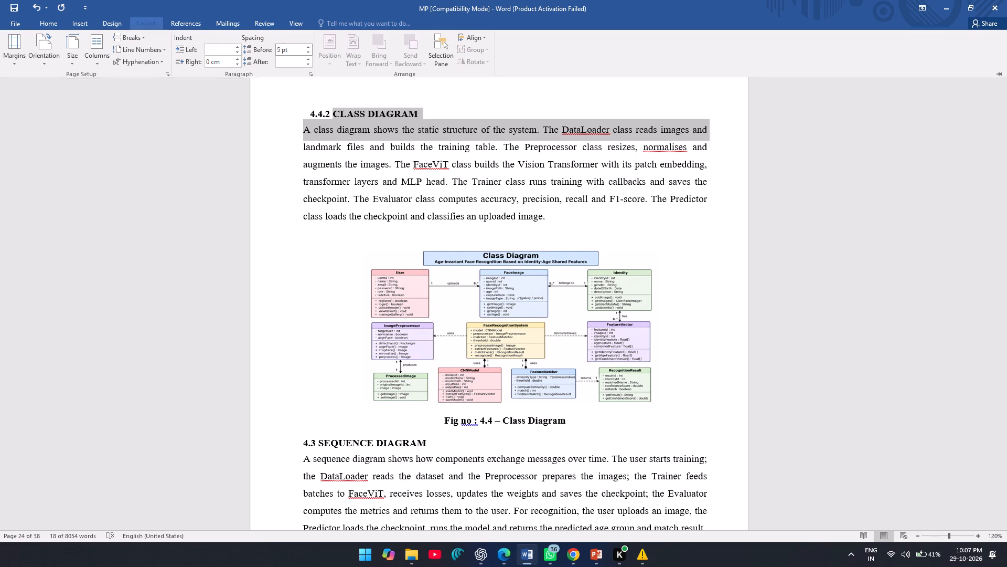
# Remove the leading indent from the 4.4.2 CLASS DIAGRAM heading so it aligns with the body text.
pyautogui.click(361, 237)
pyautogui.scroll(1, 365, 208)
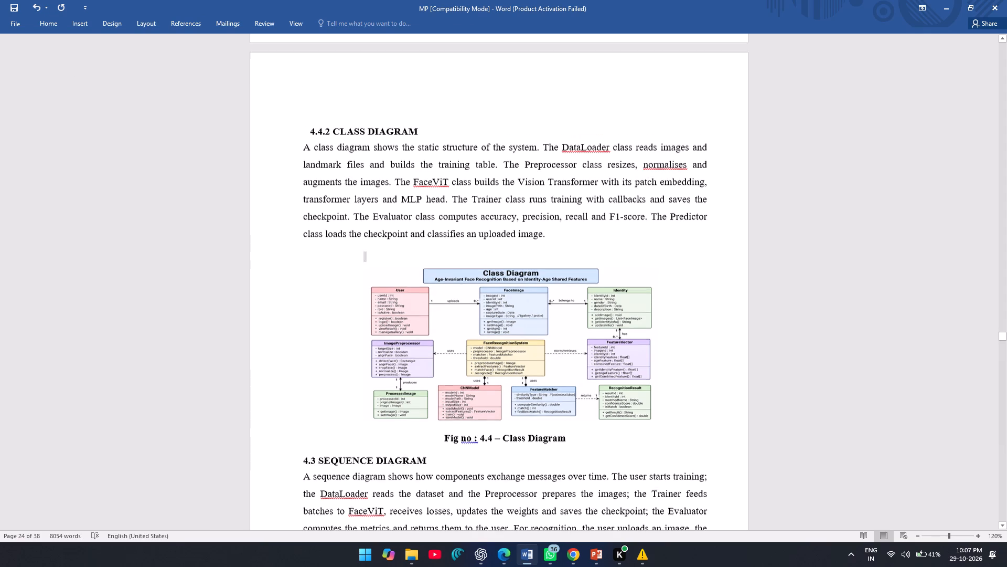
pyautogui.scroll(1, 365, 208)
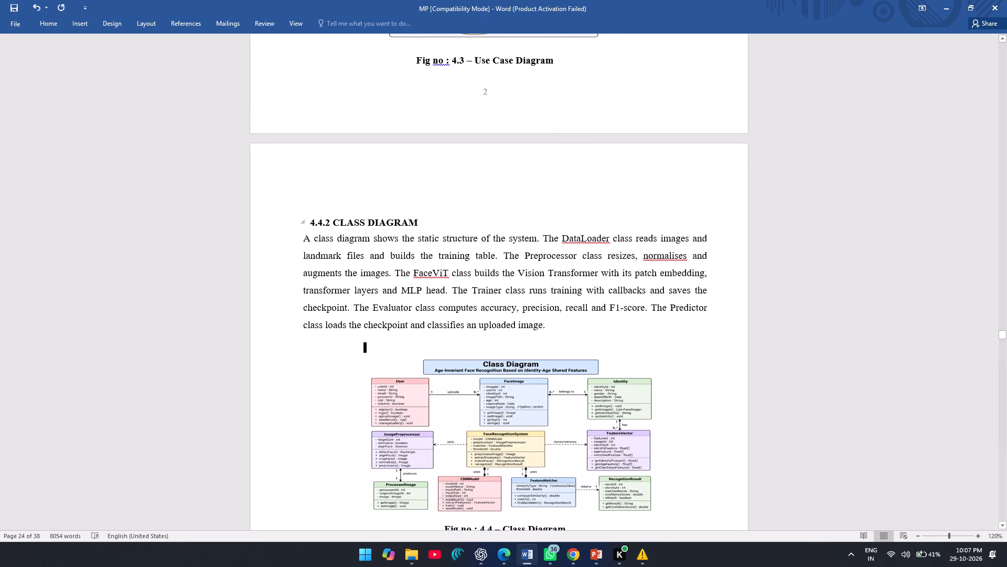
pyautogui.click(312, 224)
pyautogui.press('BackSpace')
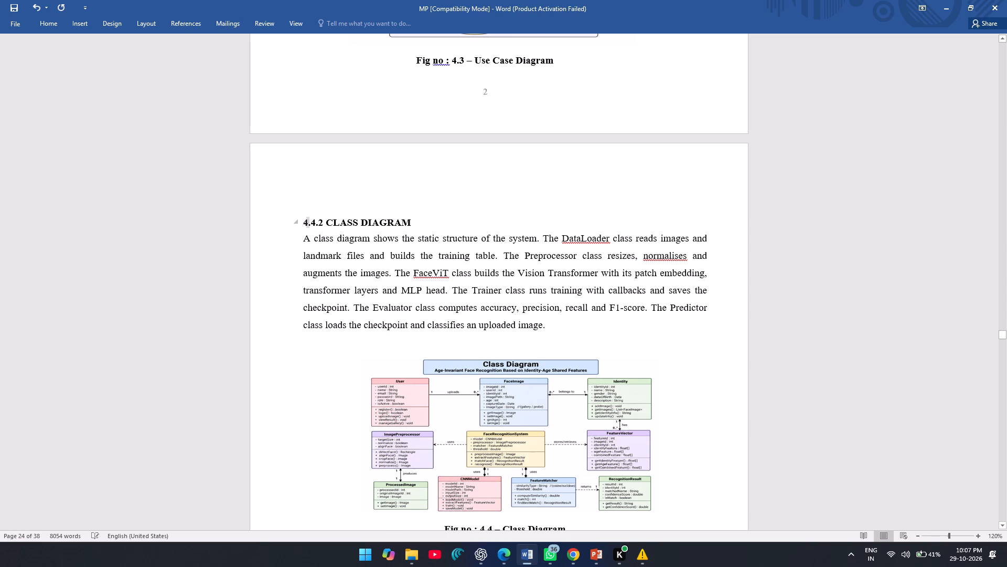
pyautogui.press('BackSpace')
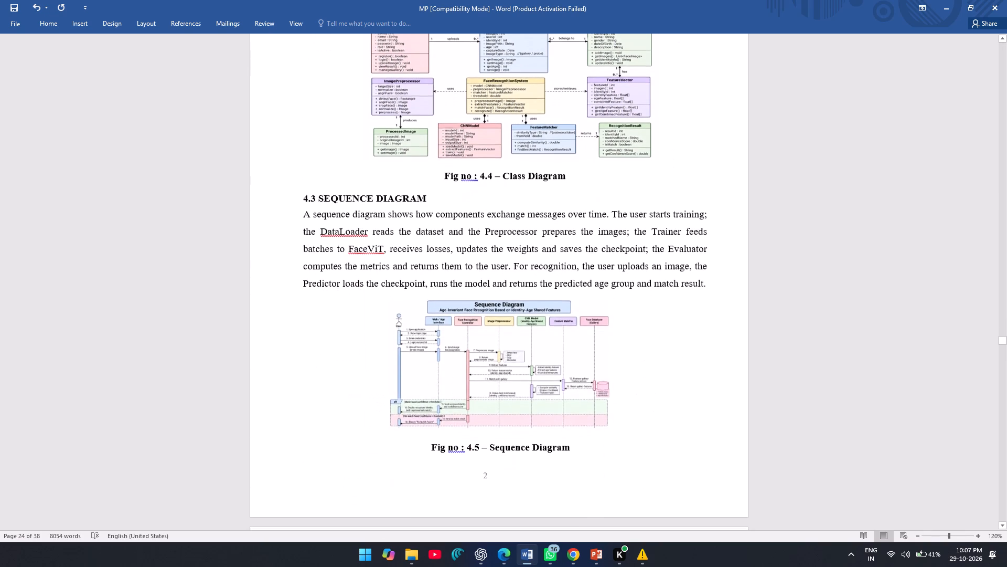
# Review chapter 4 from 4.1 WORKING OF THE MODEL to 4.4.2 CLASS DIAGRAM for heading and paragraph spacing.
pyautogui.scroll(-1, 391, 260)
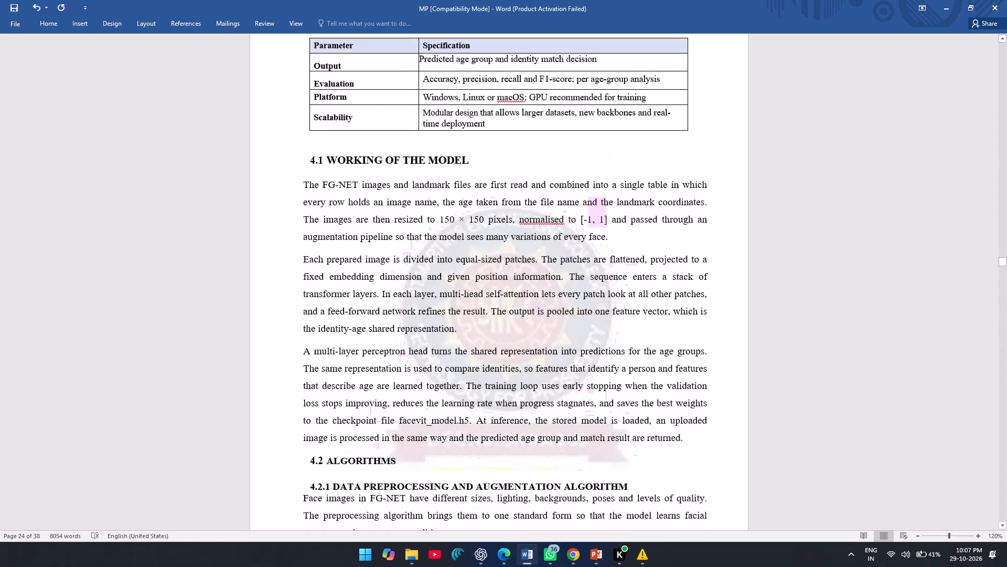
pyautogui.scroll(-3, 391, 260)
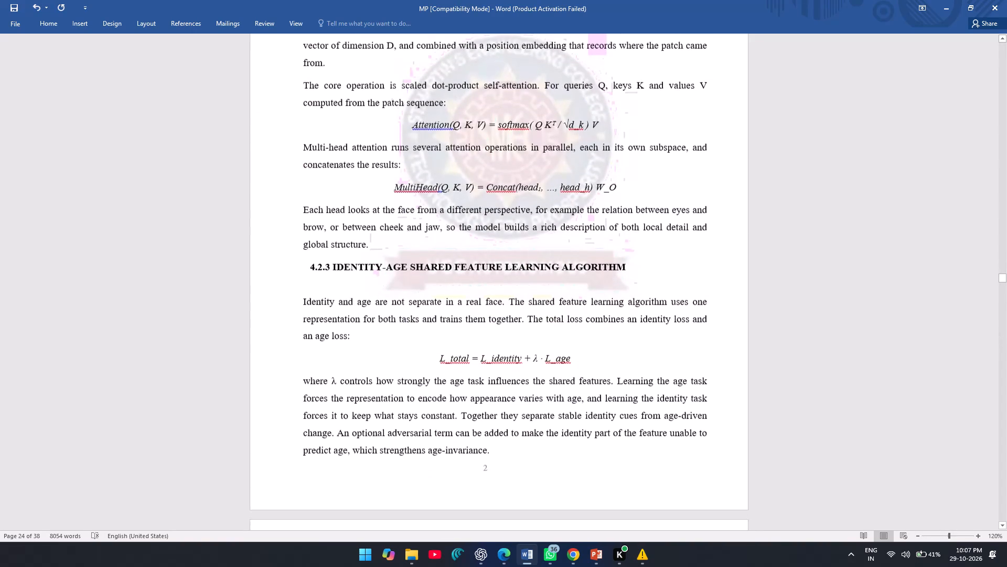
pyautogui.scroll(-3, 391, 260)
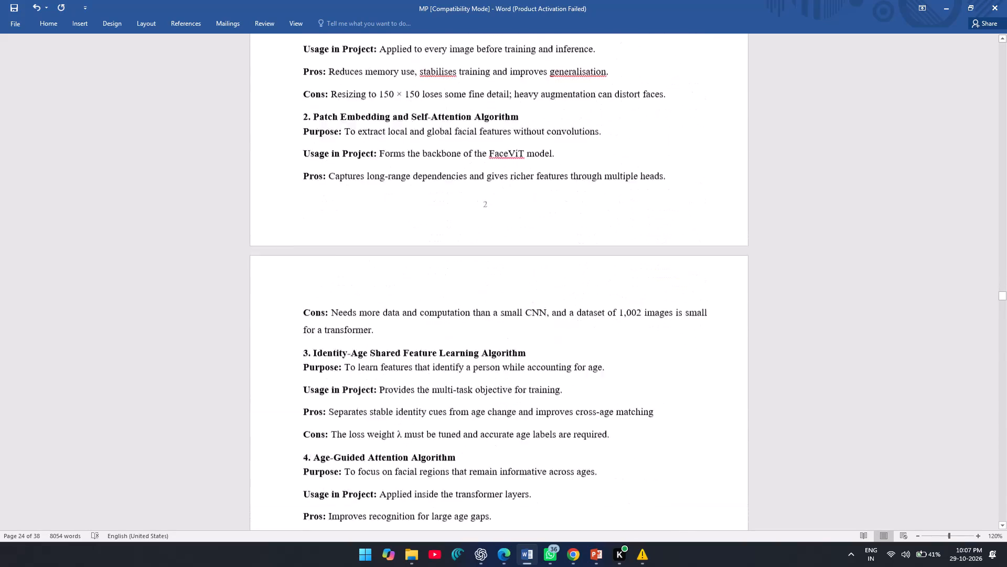
pyautogui.scroll(-3, 391, 260)
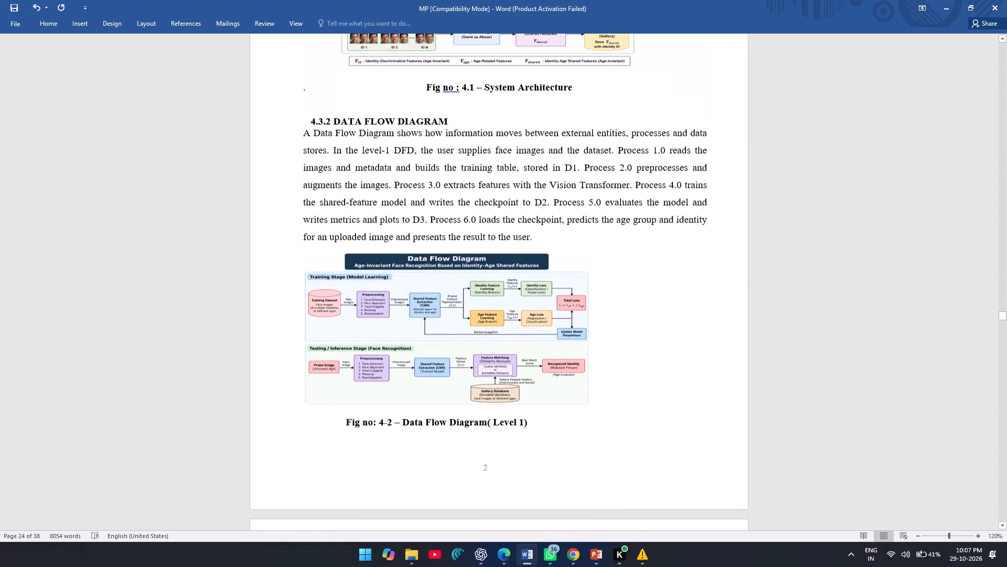
pyautogui.scroll(-2, 391, 260)
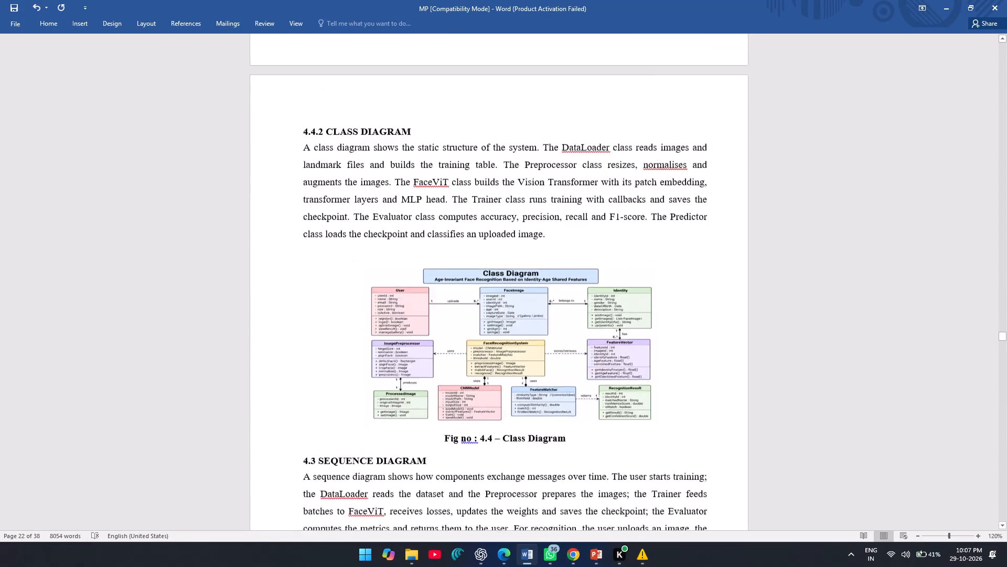
# Set the spacing before to 5 pt for the 4.4 UML DIAGRAMS and 4.4.1 USE CASE DIAGRAM headings and the paragraph below them.
pyautogui.scroll(1, 391, 260)
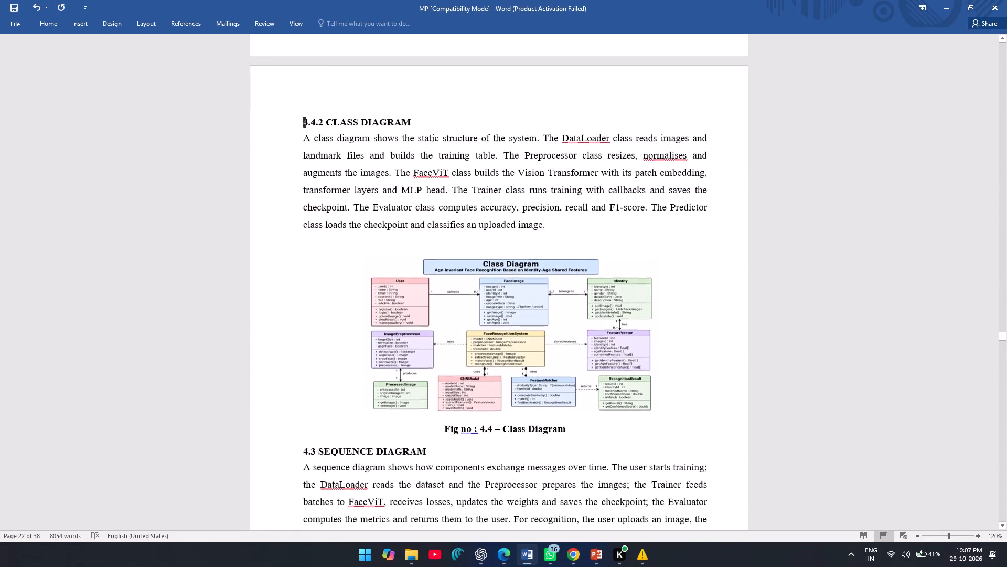
pyautogui.scroll(2, 391, 260)
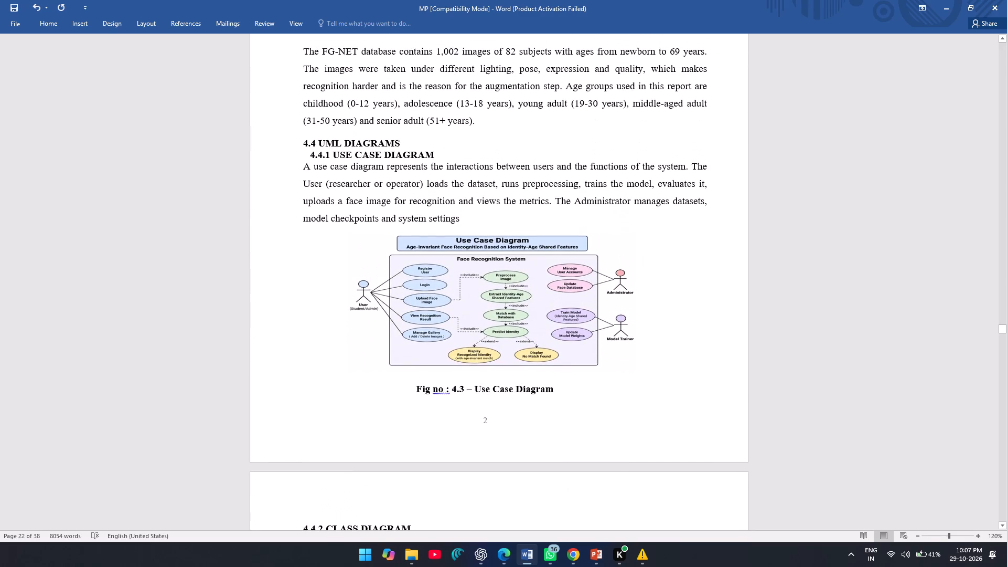
pyautogui.moveTo(316, 142); pyautogui.dragTo(435, 169)
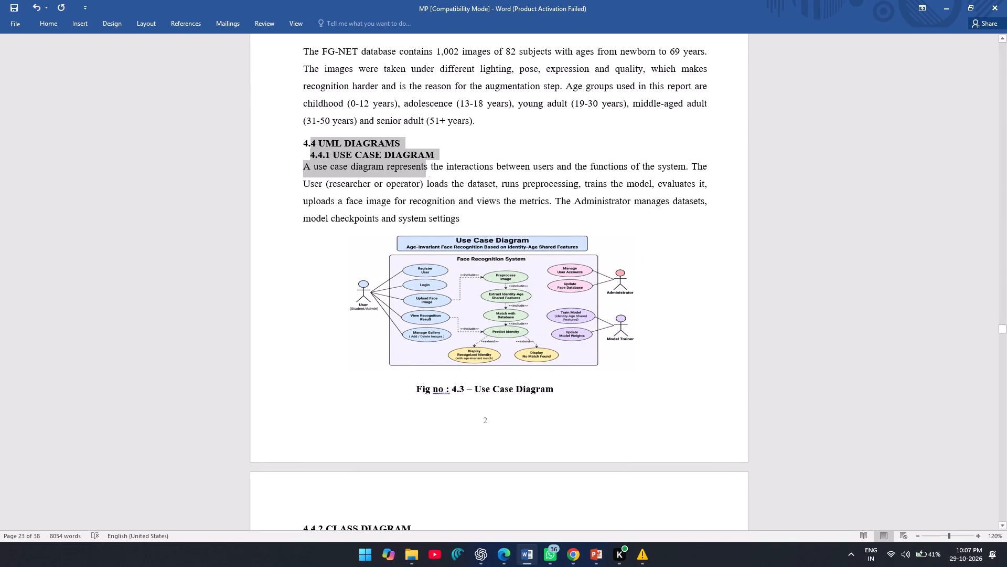
pyautogui.moveTo(435, 169); pyautogui.dragTo(782, 162)
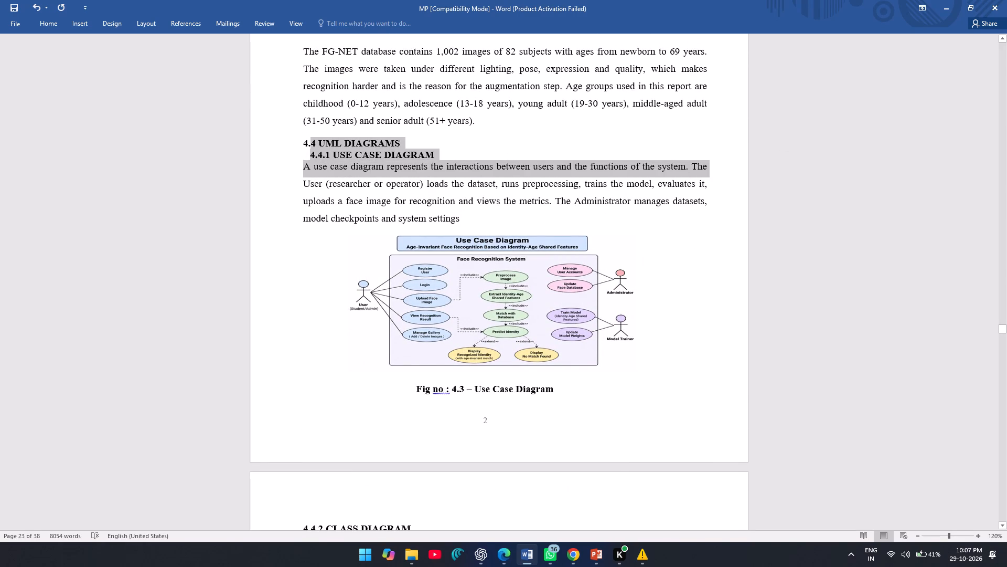
pyautogui.click(149, 28)
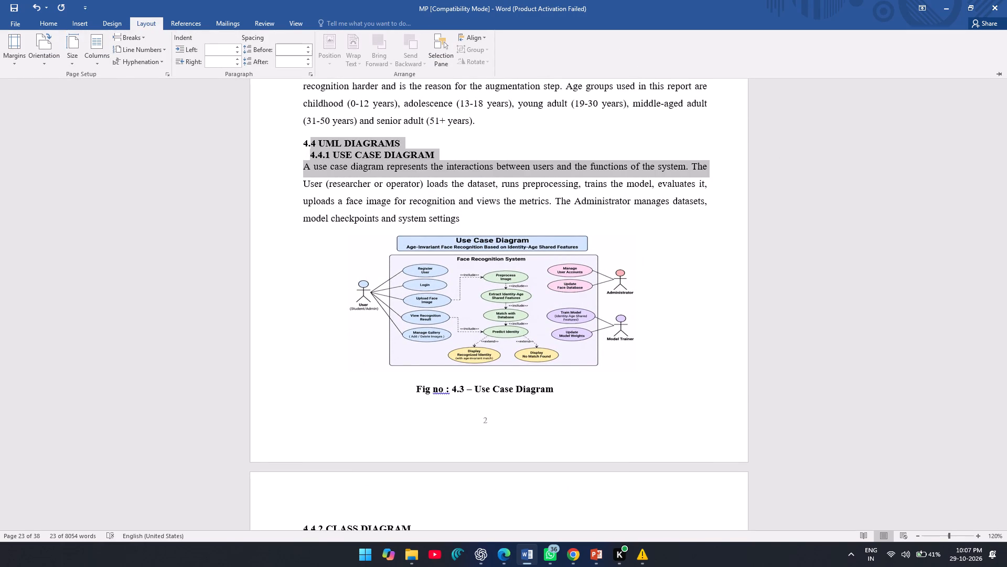
pyautogui.click(287, 51)
pyautogui.press('5')
pyautogui.press('Return')
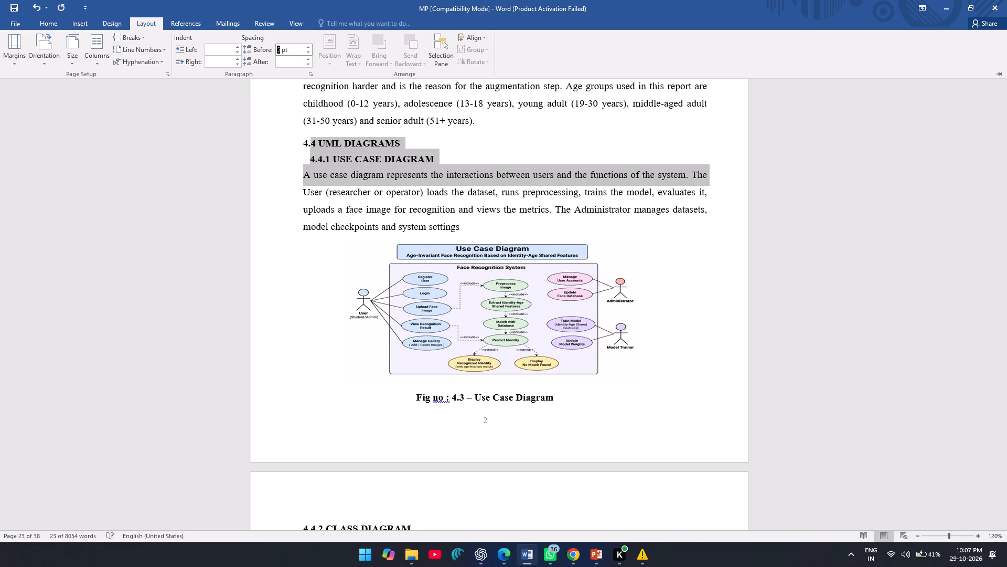
pyautogui.click(308, 346)
pyautogui.click(302, 333)
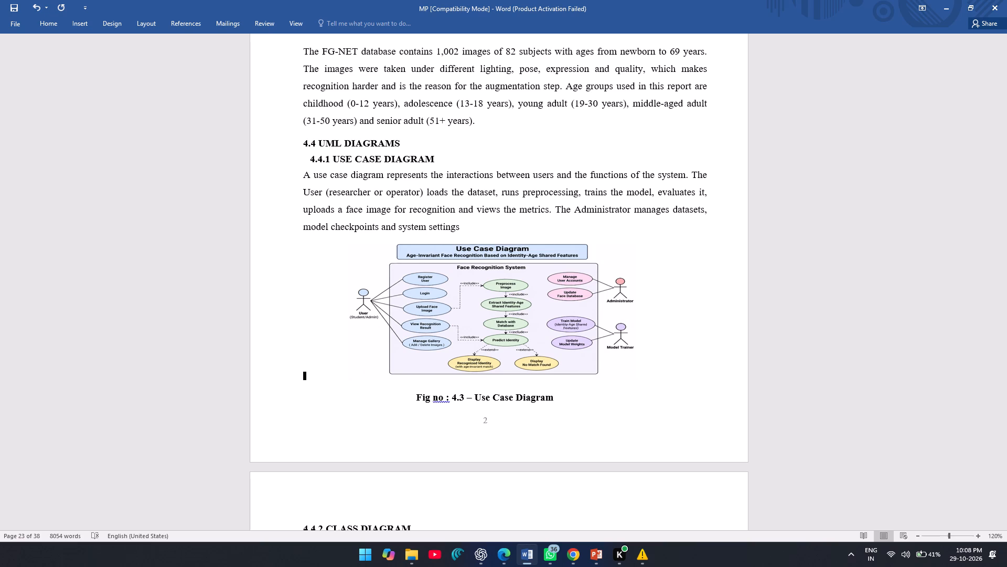
# Set the spacing before to 5 pt for the 4.3.3 DATASET DESIGN heading and the paragraph below it.
pyautogui.scroll(1, 356, 251)
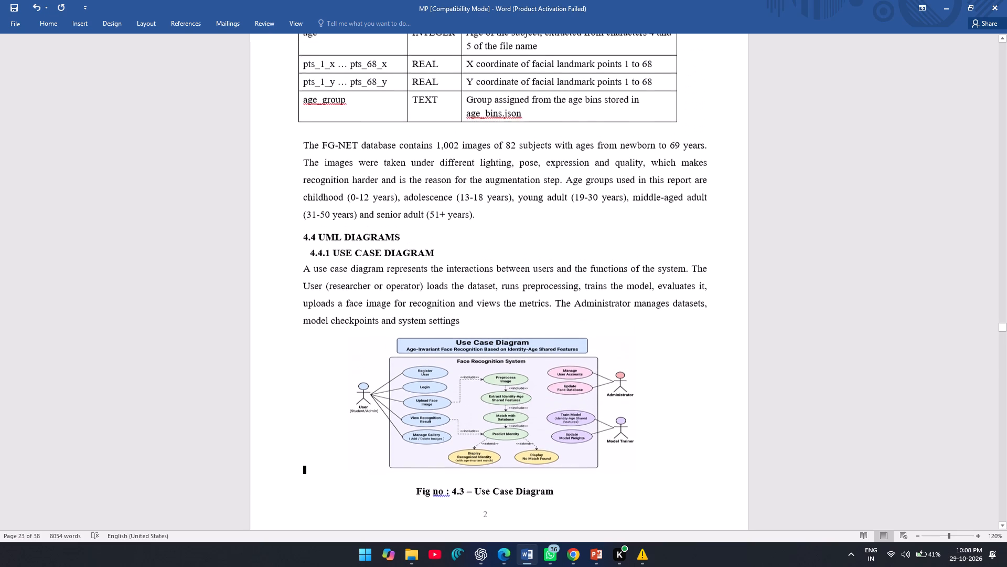
pyautogui.scroll(2, 356, 251)
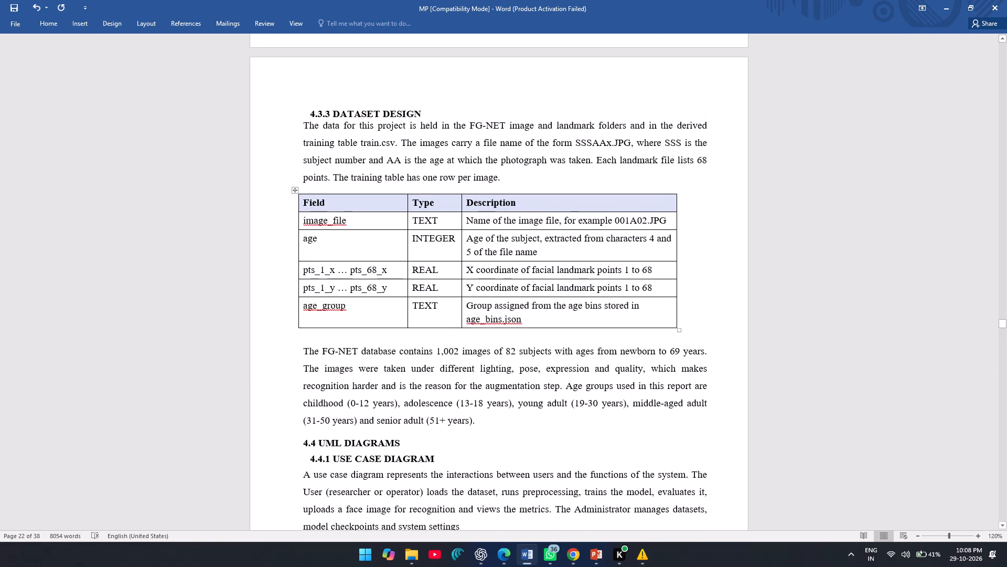
pyautogui.moveTo(331, 112); pyautogui.dragTo(662, 118)
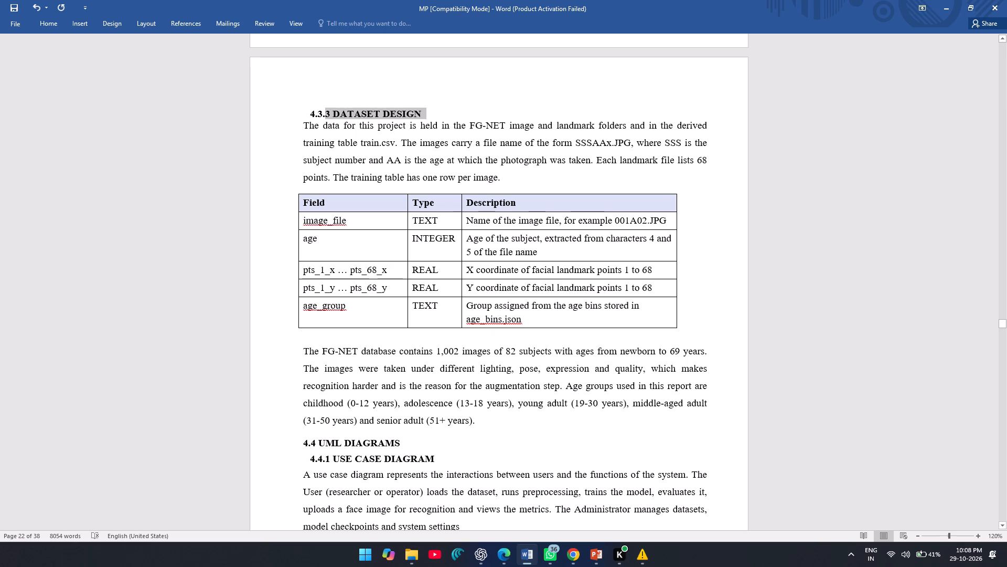
pyautogui.moveTo(662, 118); pyautogui.dragTo(732, 122)
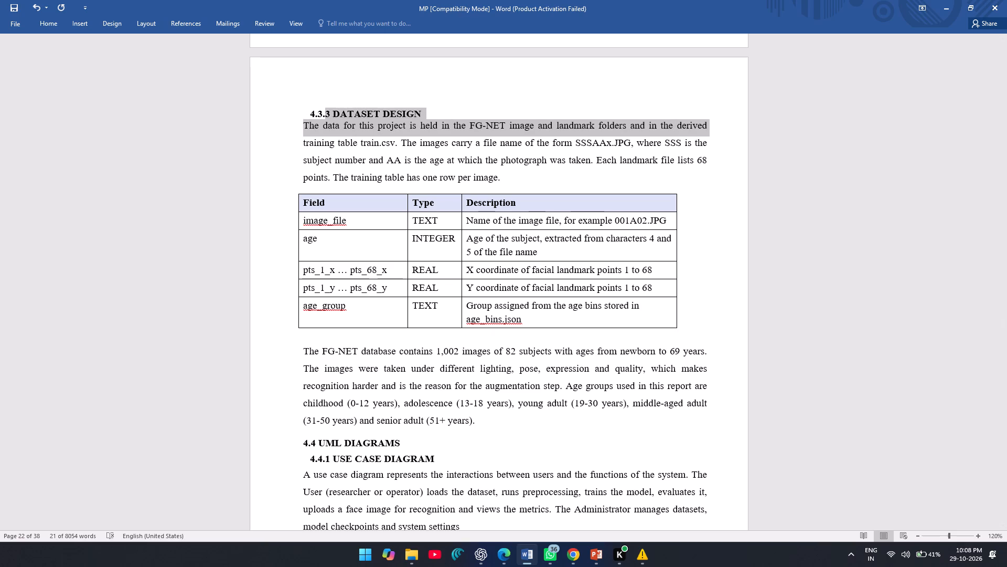
pyautogui.click(142, 18)
pyautogui.click(283, 51)
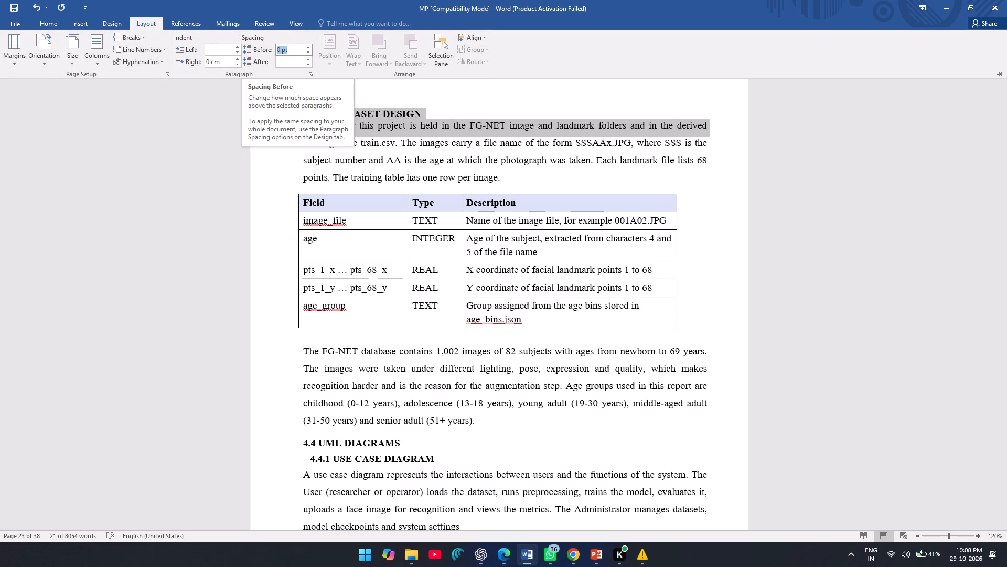
pyautogui.press('5')
pyautogui.press('Return')
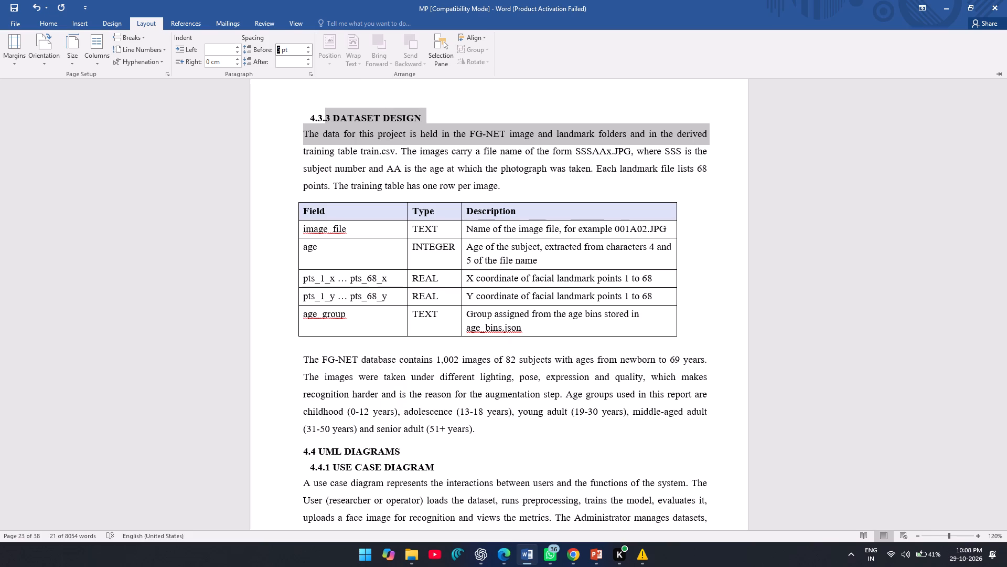
pyautogui.click(489, 115)
pyautogui.click(480, 111)
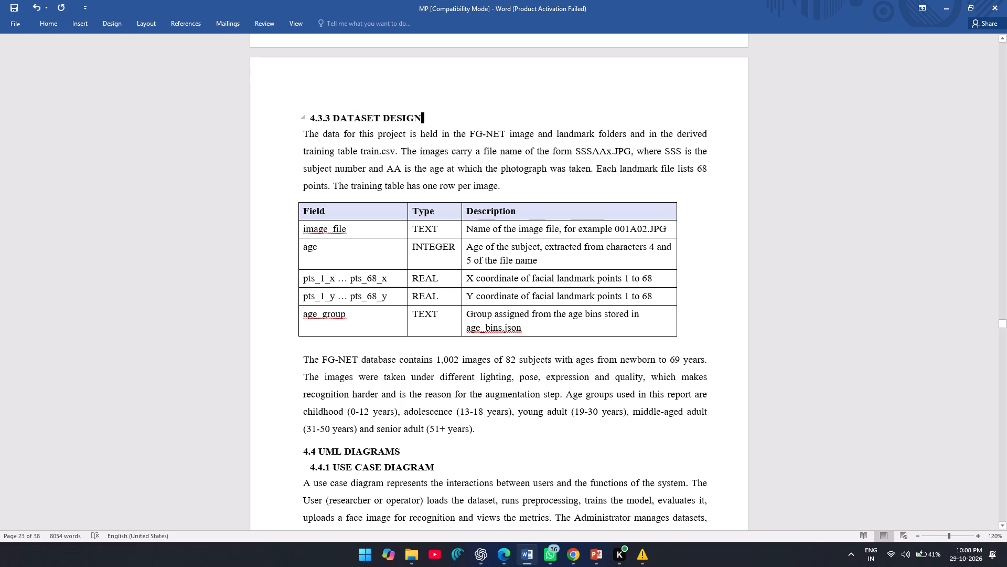
# Set the spacing before to 5 pt for the 4.3.2 DATA FLOW DIAGRAM heading and the paragraph below it.
pyautogui.scroll(1, 416, 102)
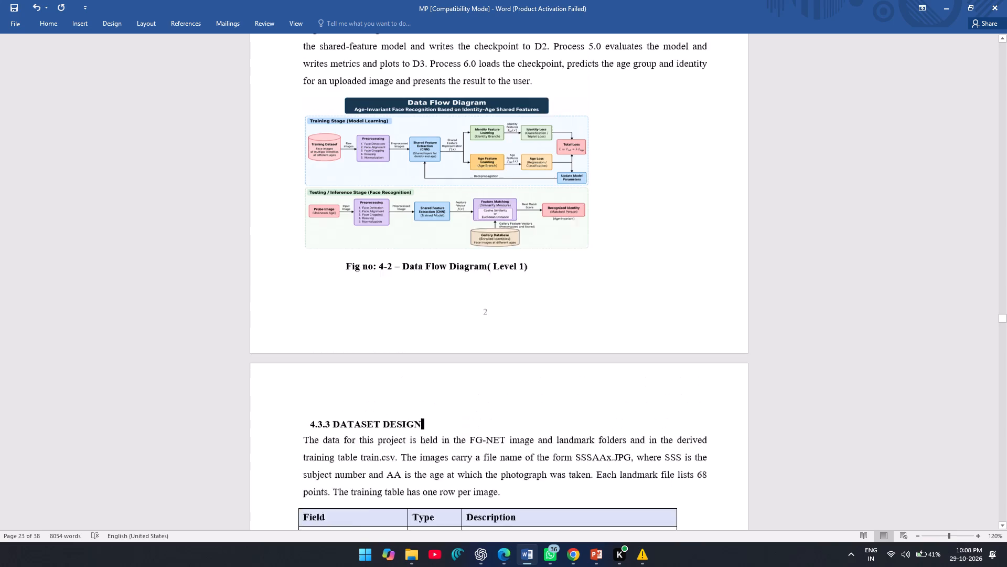
pyautogui.scroll(1, 416, 102)
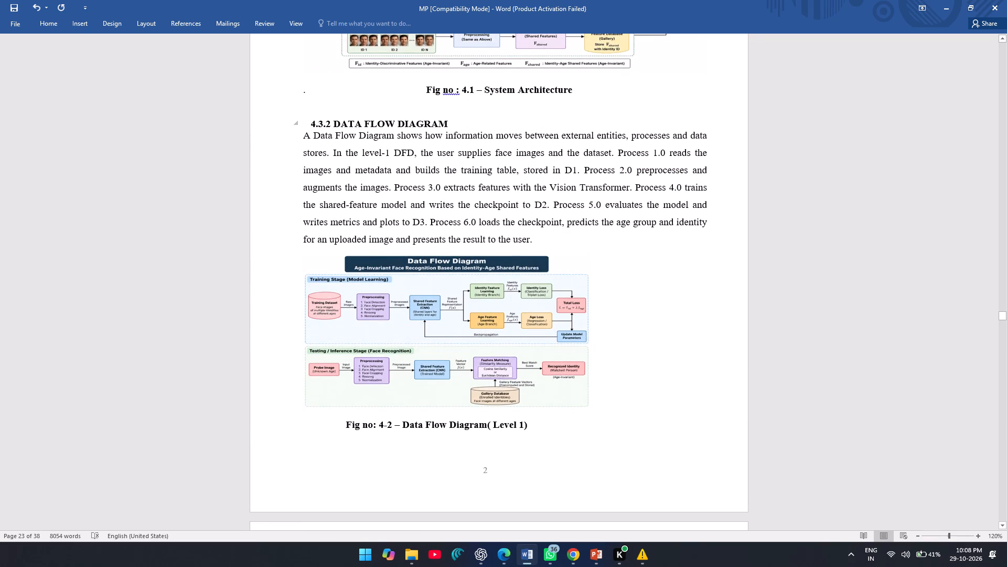
pyautogui.moveTo(335, 123); pyautogui.dragTo(755, 135)
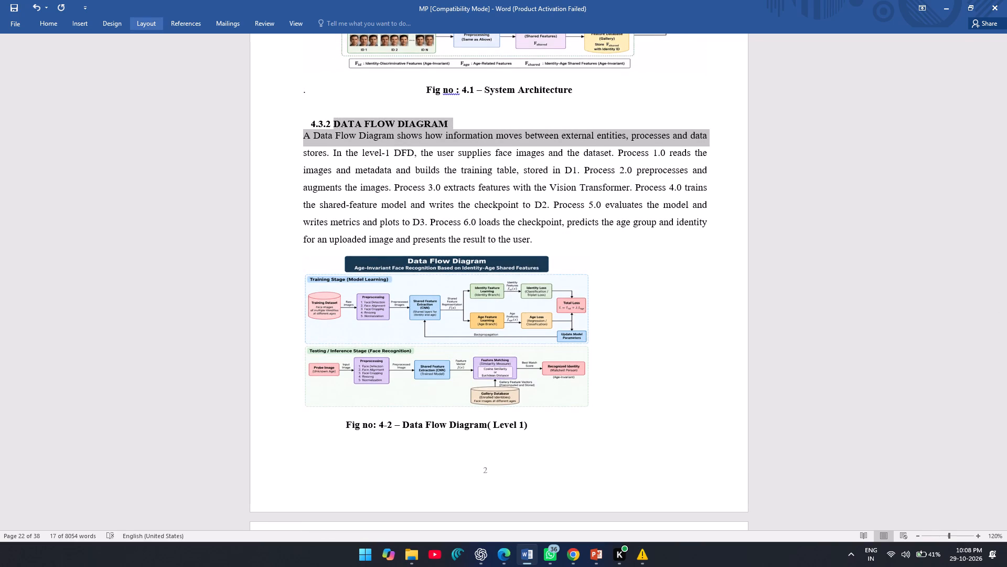
pyautogui.click(148, 23)
pyautogui.click(283, 50)
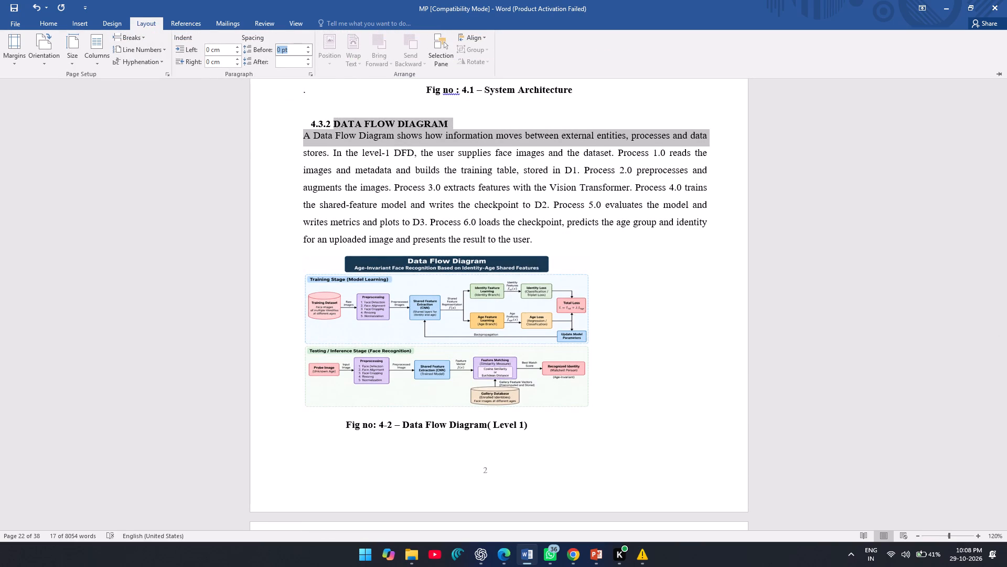
pyautogui.press('5')
pyautogui.press('Return')
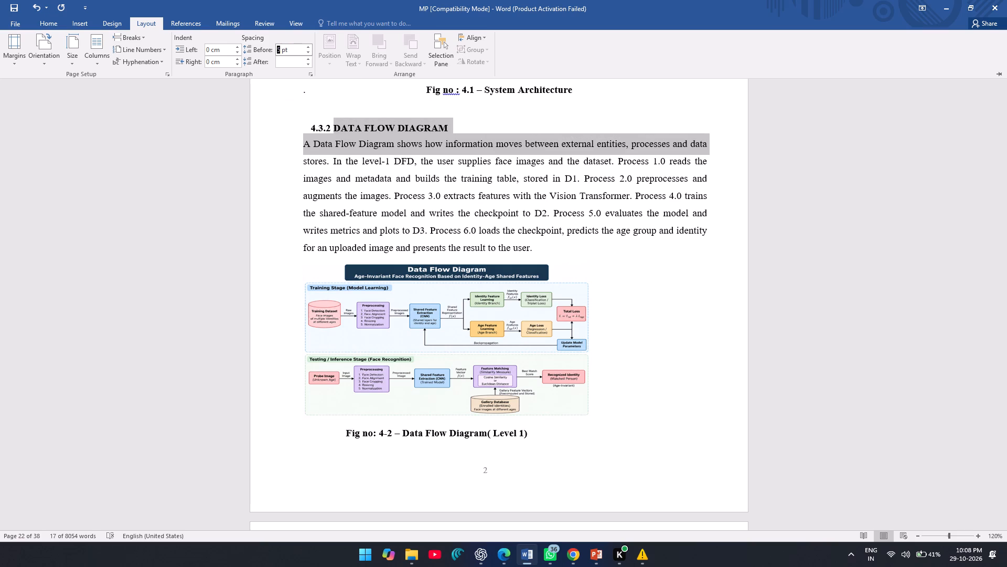
pyautogui.click(648, 302)
pyautogui.click(602, 283)
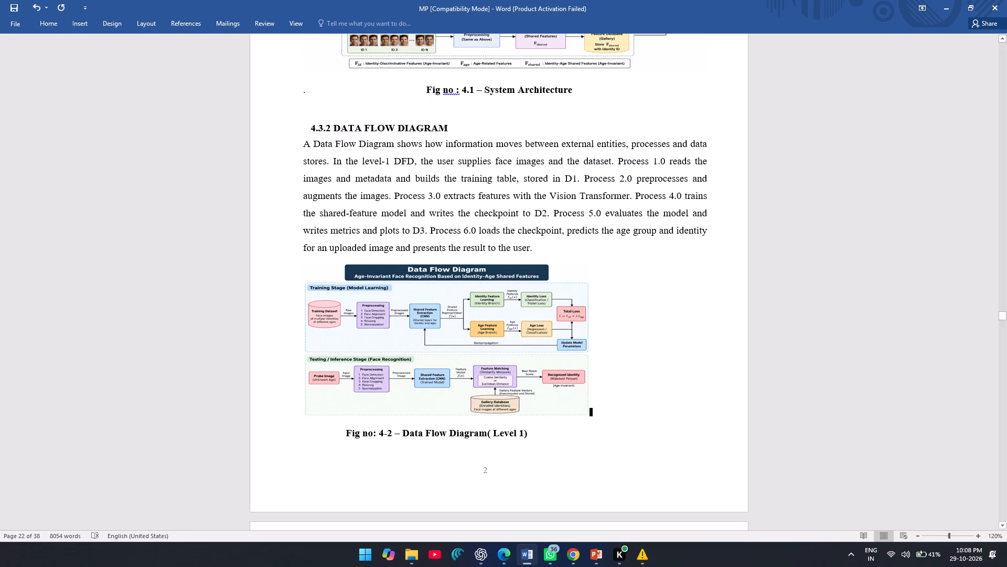
# Review chapter 4 between 4.1 WORKING OF THE MODEL and 4.4.2 CLASS DIAGRAM for remaining uneven heading and paragraph spacing.
pyautogui.scroll(1, 494, 265)
pyautogui.scroll(-1, 494, 265)
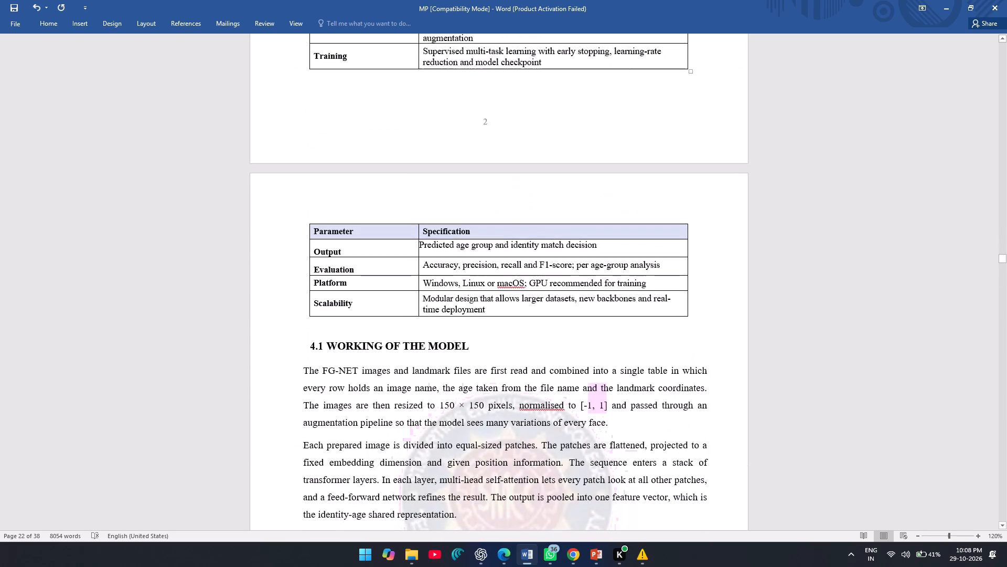
pyautogui.scroll(-3, 494, 265)
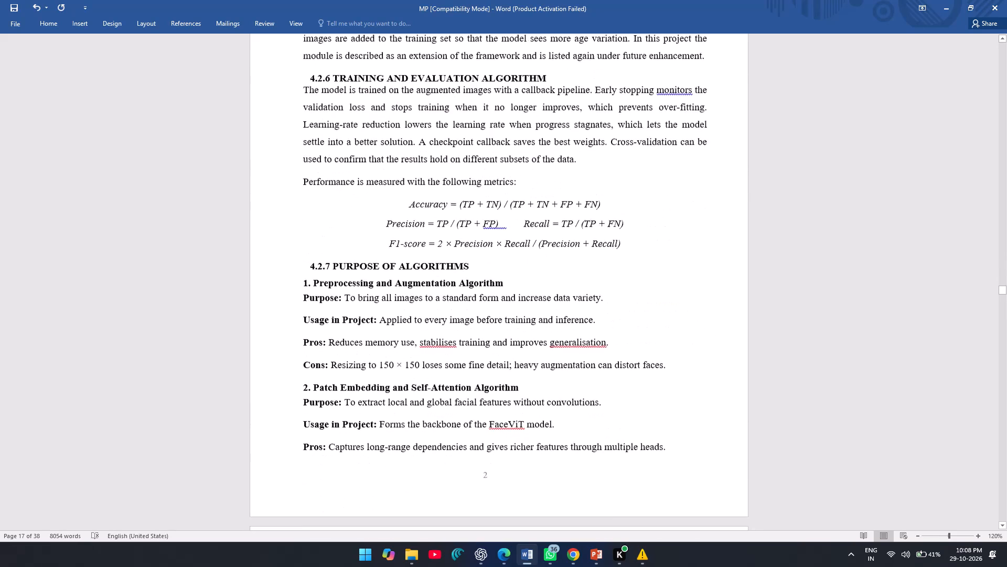
pyautogui.scroll(-4, 494, 265)
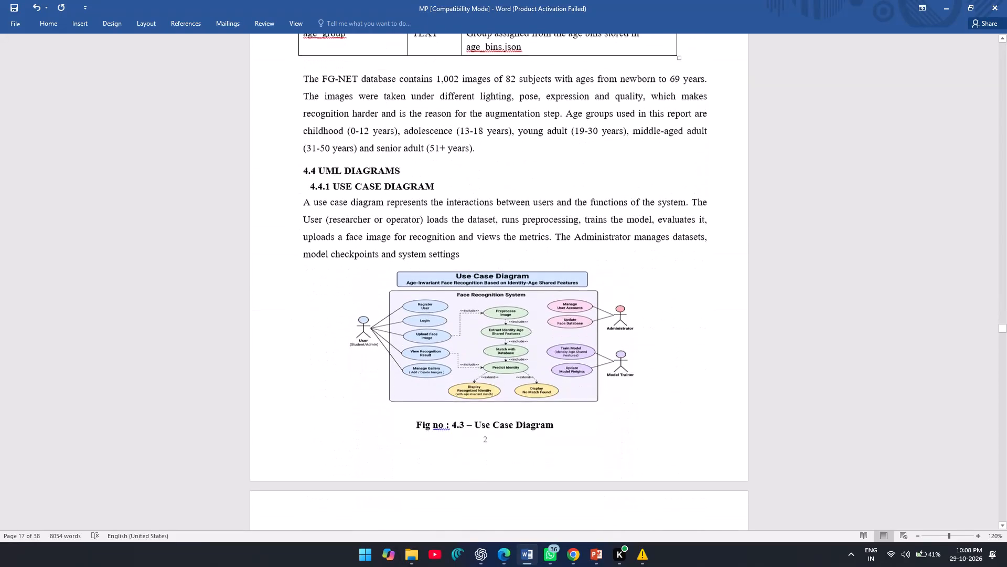
pyautogui.scroll(-1, 494, 265)
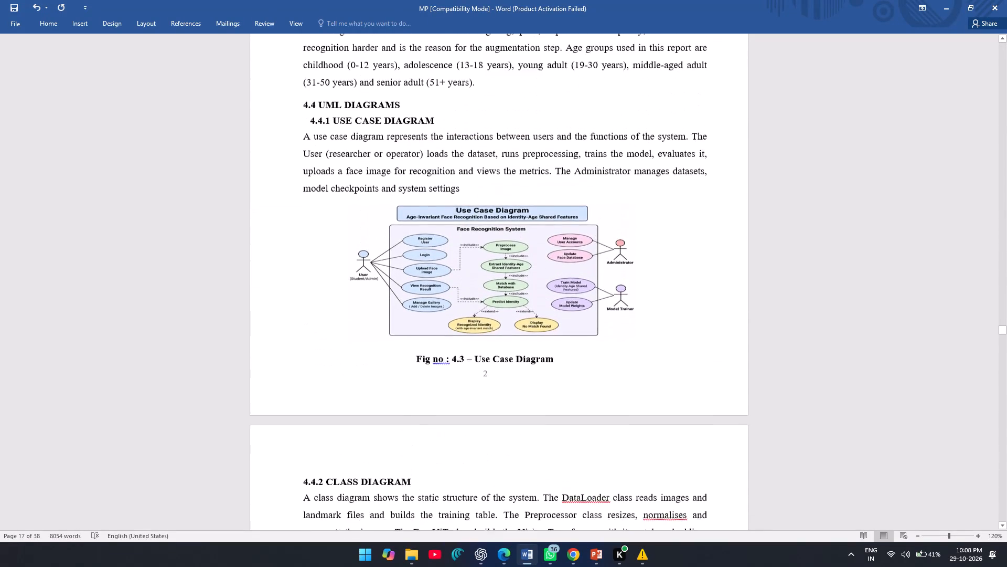
pyautogui.scroll(2, 494, 265)
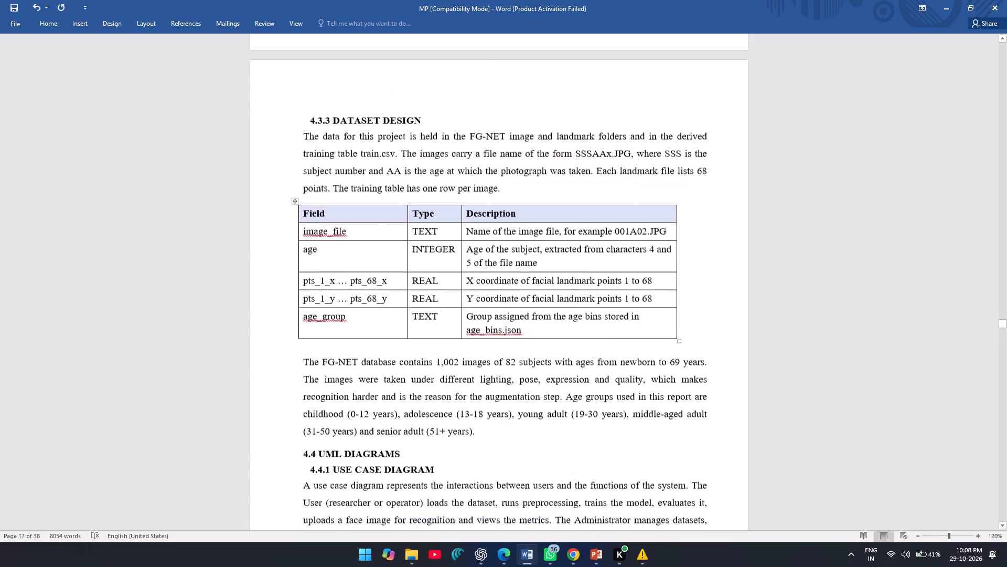
pyautogui.scroll(2, 494, 265)
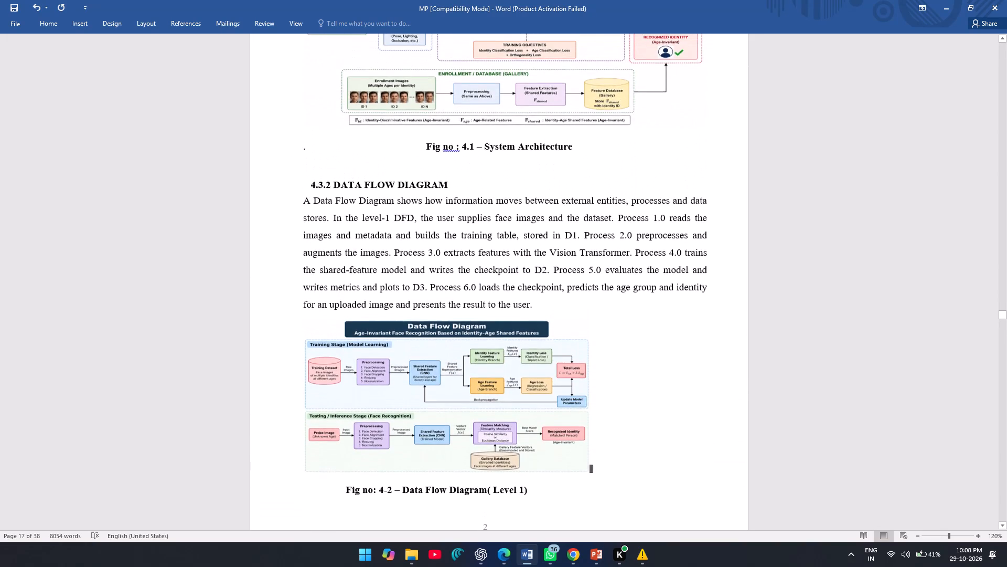
pyautogui.scroll(2, 490, 222)
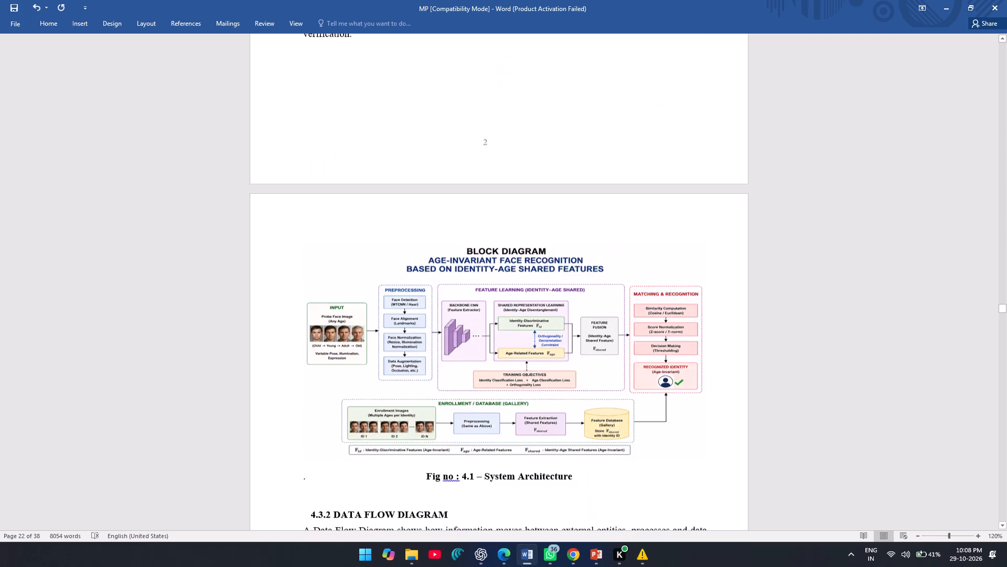
# Set the spacing before to 5 pt for the 4.3 DESIGN and 4.3.1 SYSTEM ARCHITECTURE headings and the paragraph below them.
pyautogui.scroll(2, 490, 222)
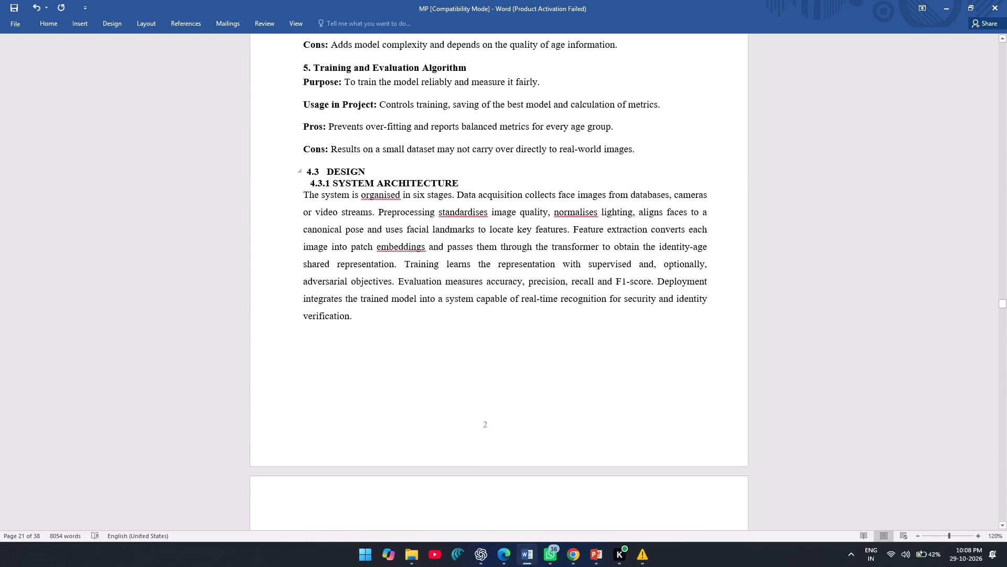
pyautogui.moveTo(328, 173); pyautogui.dragTo(714, 201)
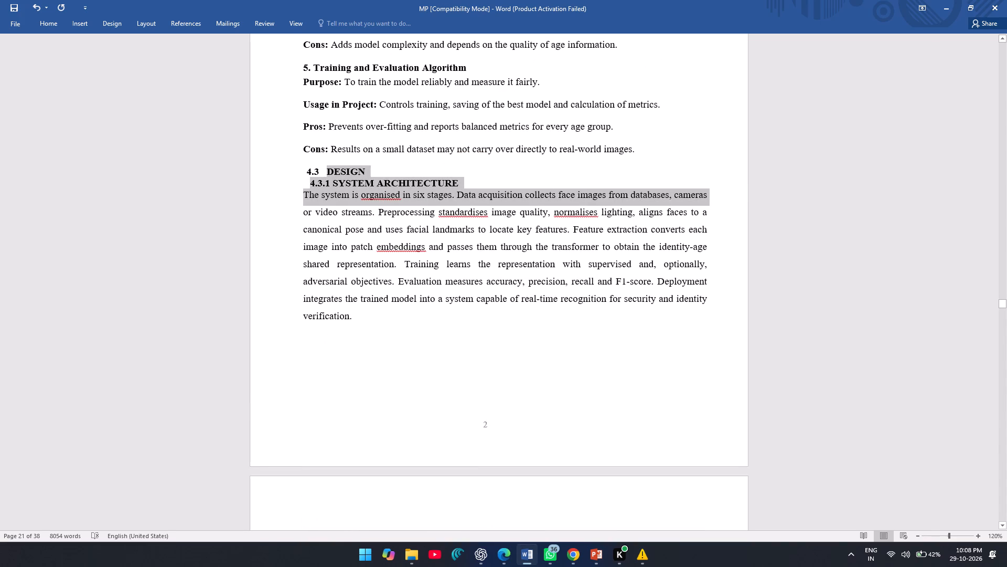
pyautogui.moveTo(714, 201); pyautogui.dragTo(760, 200)
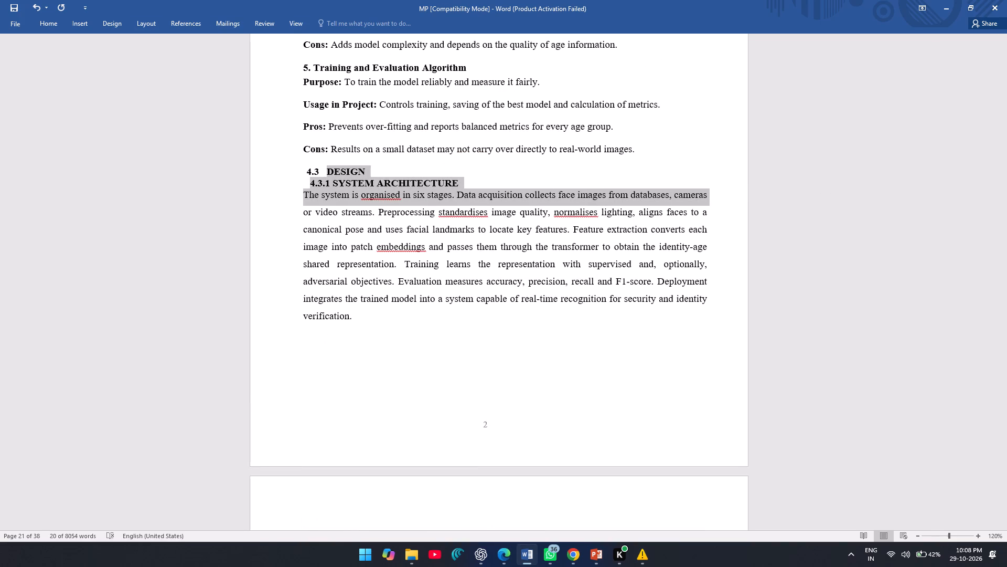
pyautogui.click(147, 27)
pyautogui.click(282, 48)
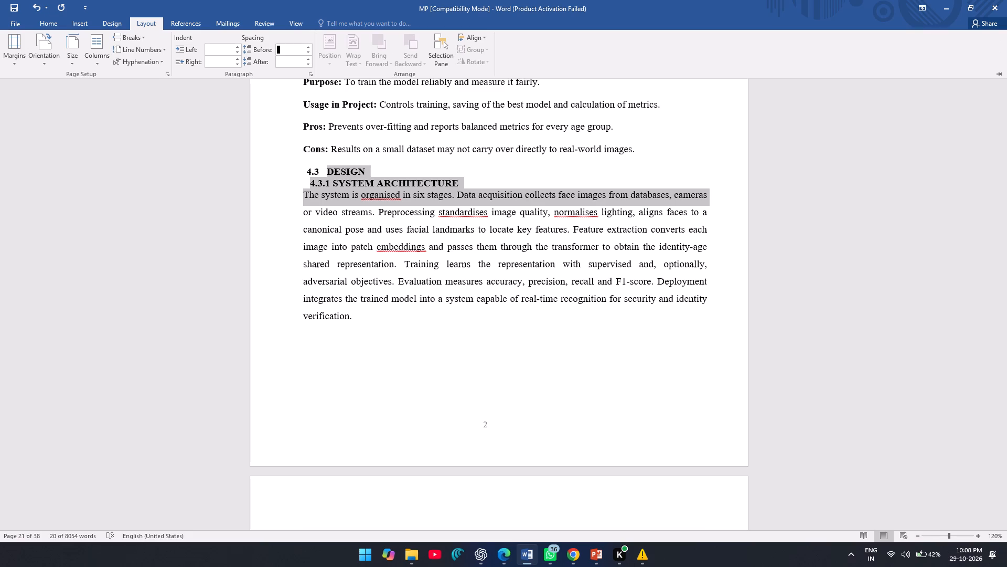
pyautogui.press('5')
pyautogui.press('Return')
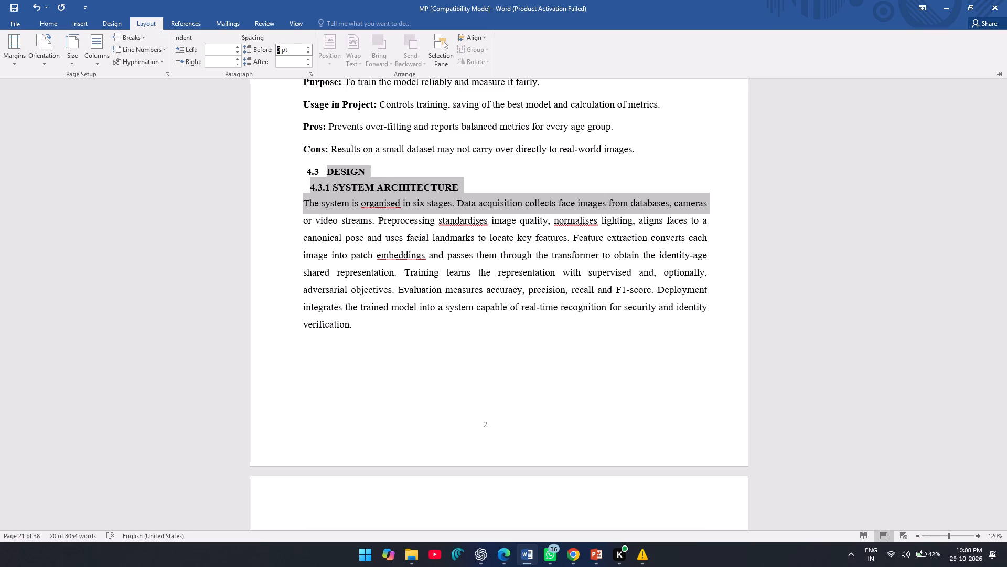
pyautogui.click(398, 315)
pyautogui.click(376, 337)
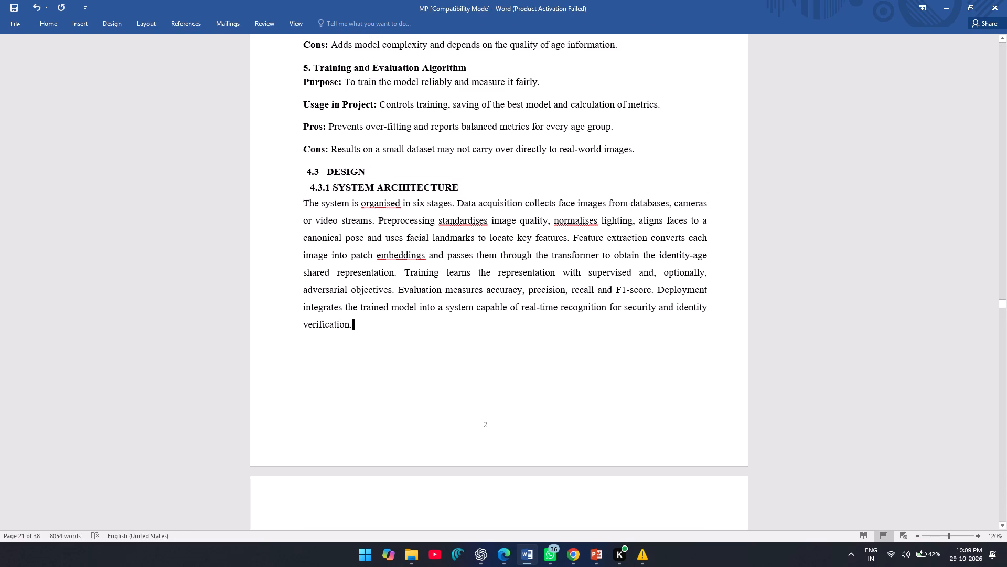
# Set the spacing before to 5 pt for the 4.2.6 TRAINING AND EVALUATION ALGORITHM heading and the paragraph below it.
pyautogui.scroll(2, 363, 291)
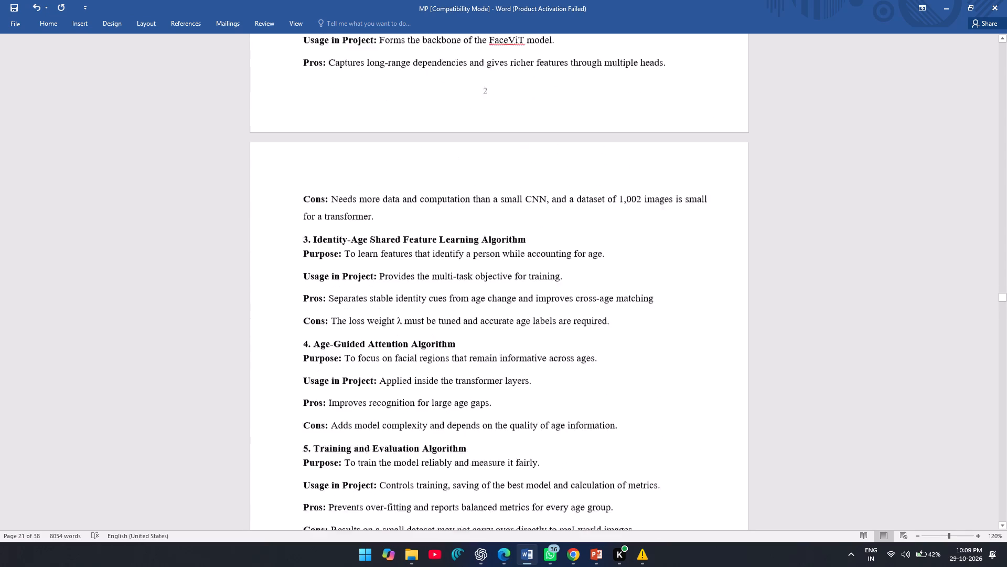
pyautogui.scroll(1, 363, 291)
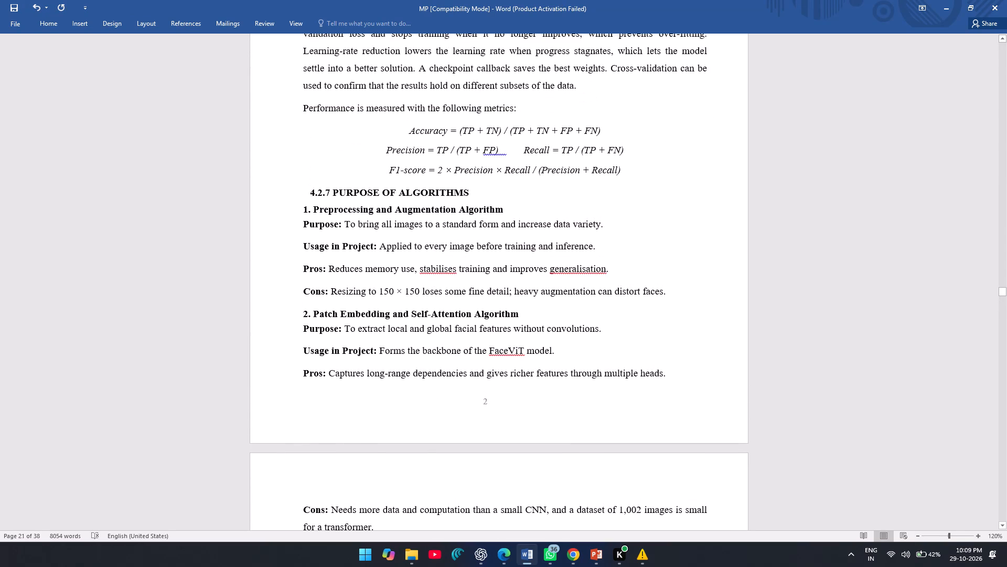
pyautogui.scroll(1, 363, 291)
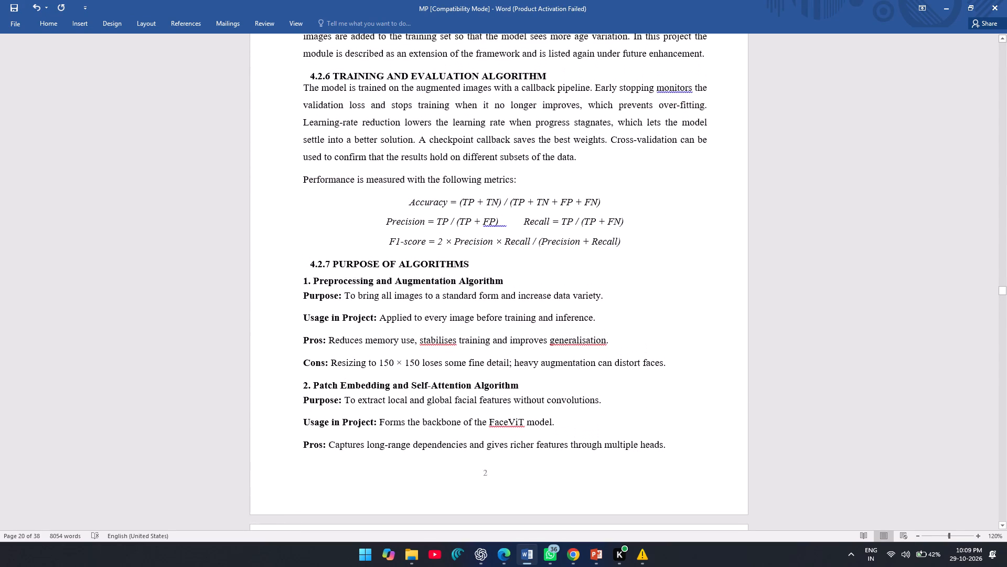
pyautogui.scroll(1, 363, 291)
pyautogui.moveTo(331, 129); pyautogui.dragTo(741, 141)
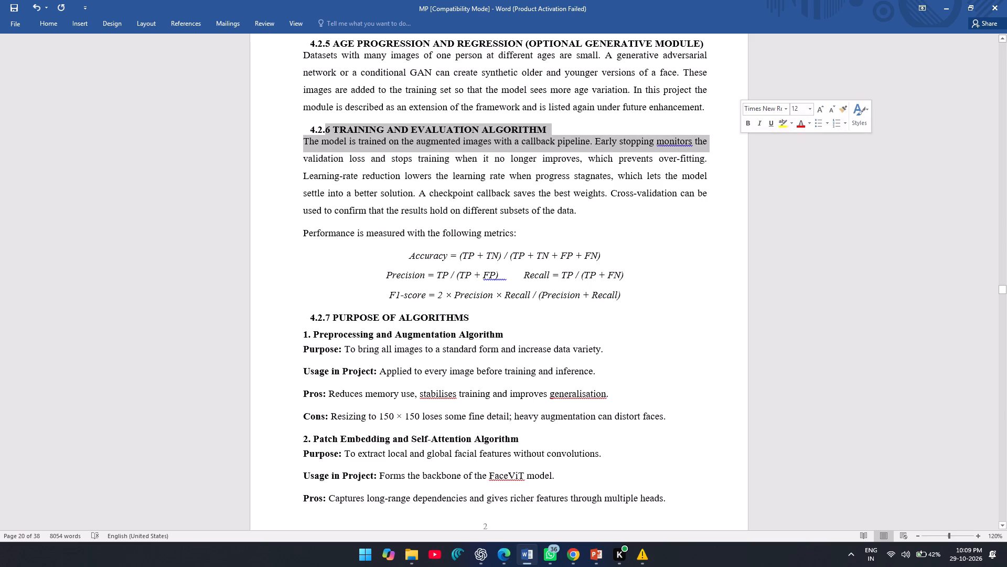
pyautogui.click(148, 24)
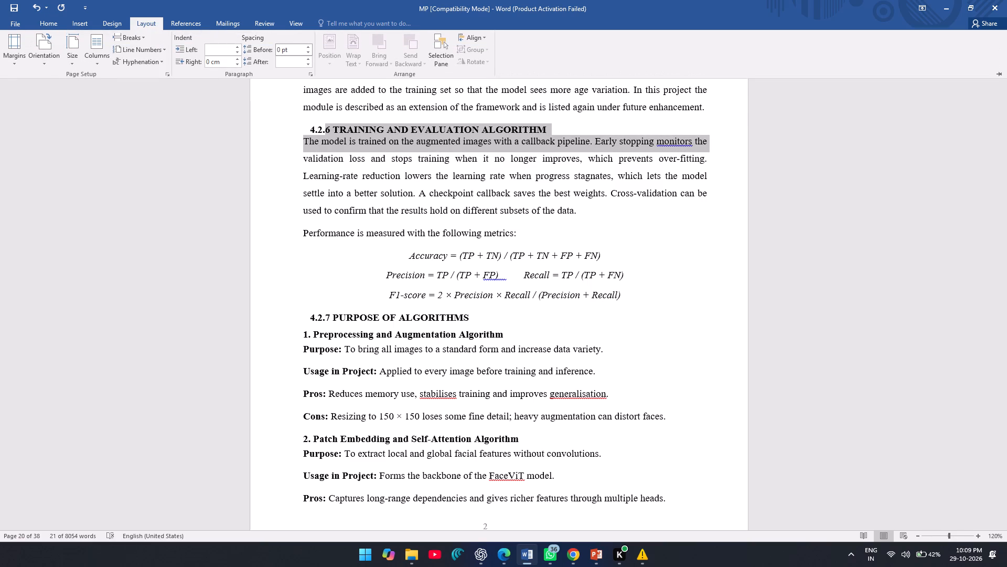
pyautogui.click(286, 48)
pyautogui.press('5')
pyautogui.press('Return')
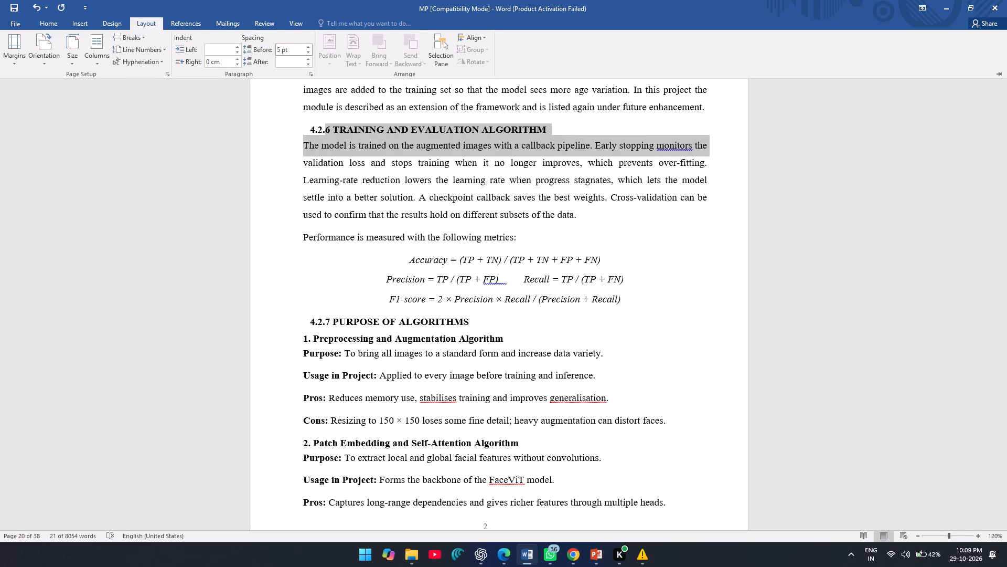
pyautogui.click(307, 230)
pyautogui.click(314, 265)
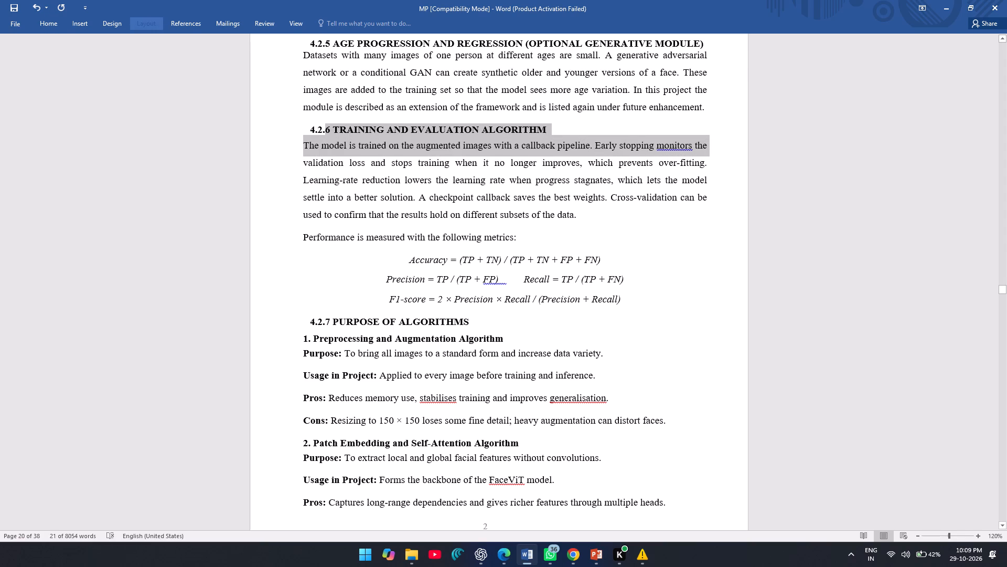
# Set the spacing before to 5 pt for the 4.2.5 AGE PROGRESSION AND REGRESSION heading and the paragraph below it.
pyautogui.scroll(1, 330, 109)
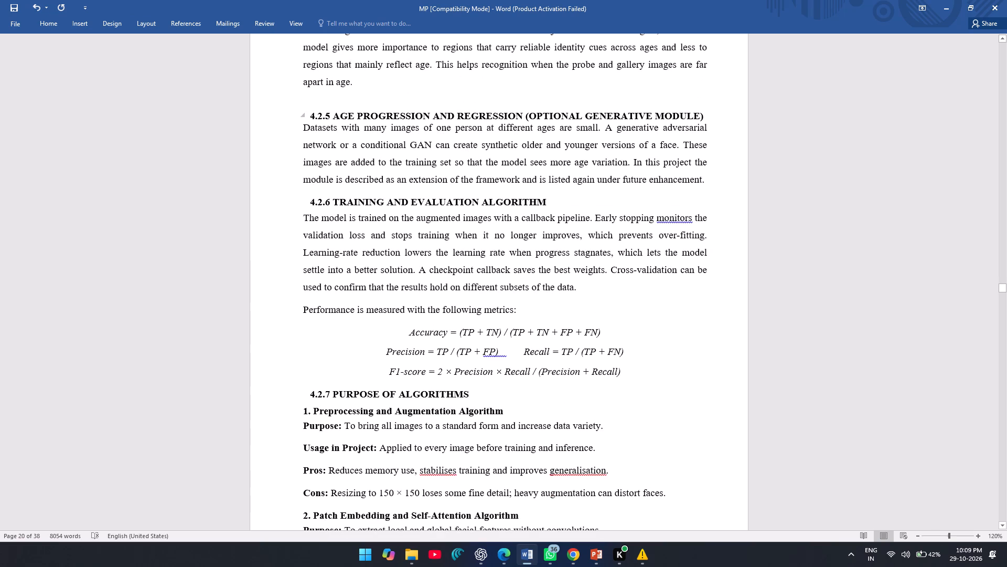
pyautogui.moveTo(333, 115); pyautogui.dragTo(683, 125)
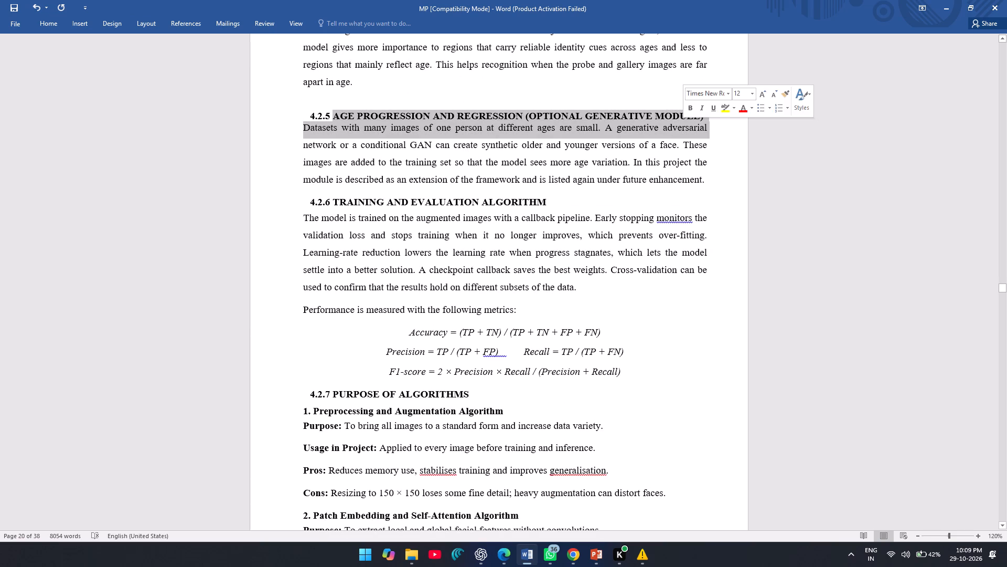
pyautogui.click(154, 18)
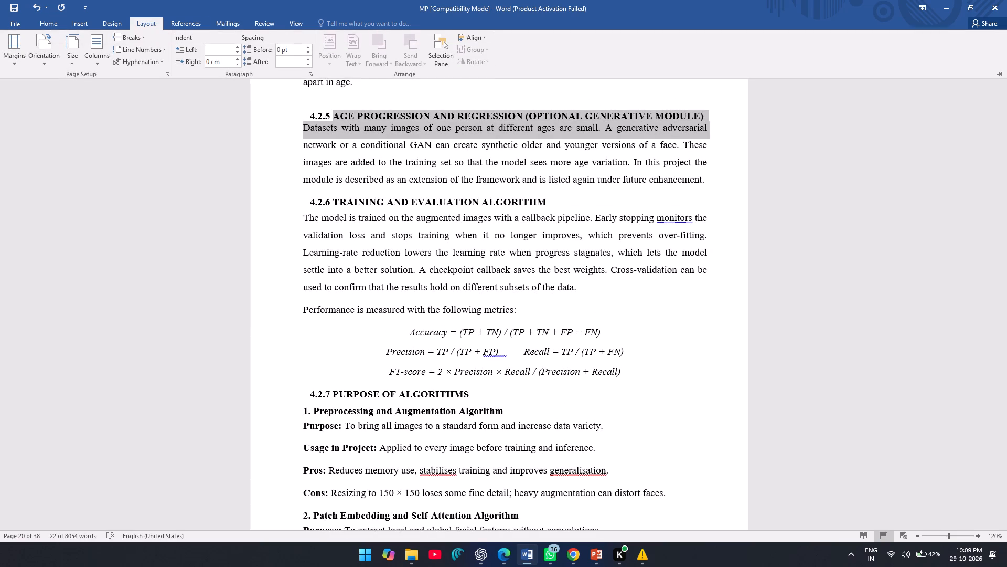
pyautogui.click(286, 50)
pyautogui.press('5')
pyautogui.press('Return')
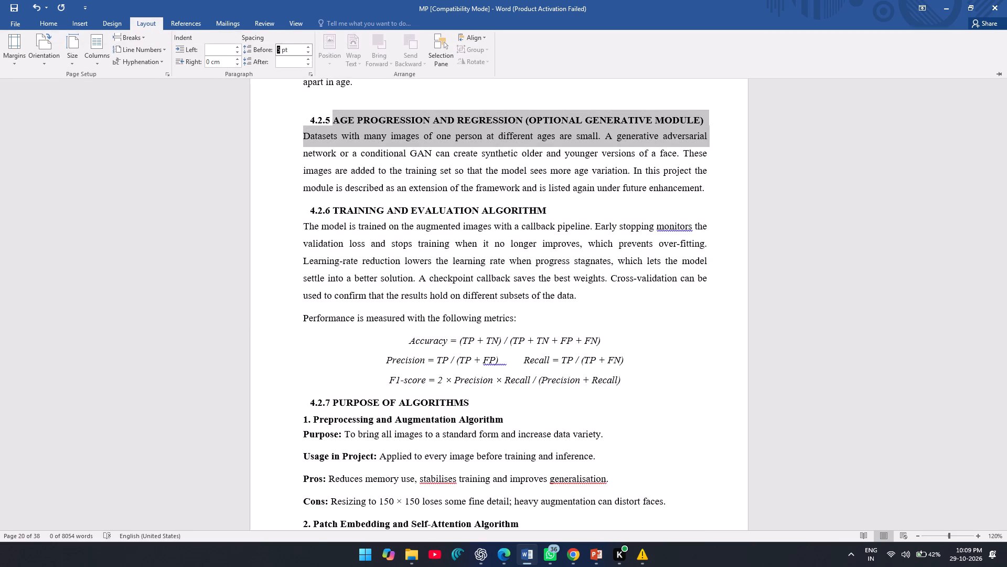
pyautogui.click(274, 154)
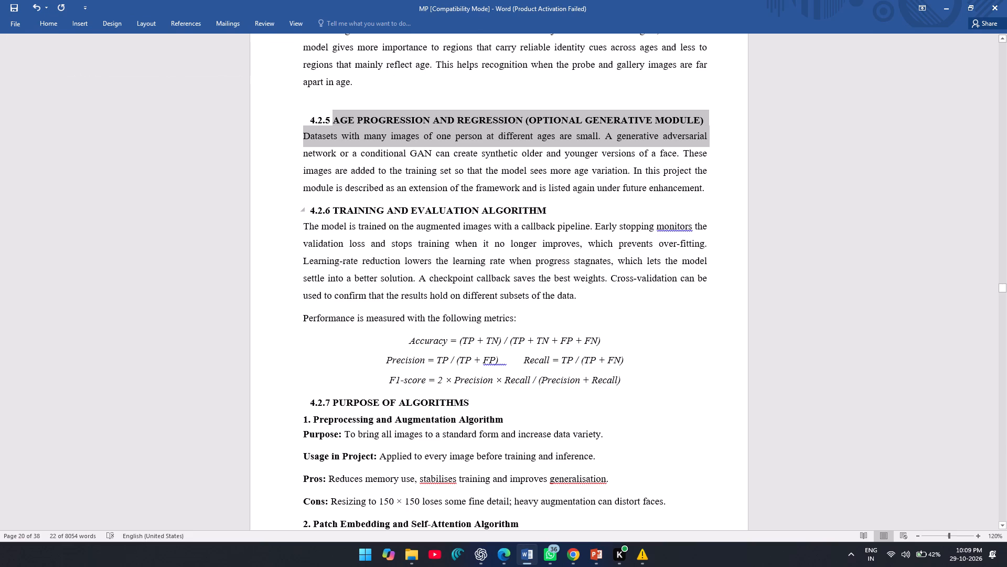
pyautogui.click(694, 209)
# Set the spacing before to 5 pt for the 4.2.4 AGE-GUIDED ATTENTION ALGORITHM heading and the paragraph below it.
pyautogui.scroll(1, 557, 196)
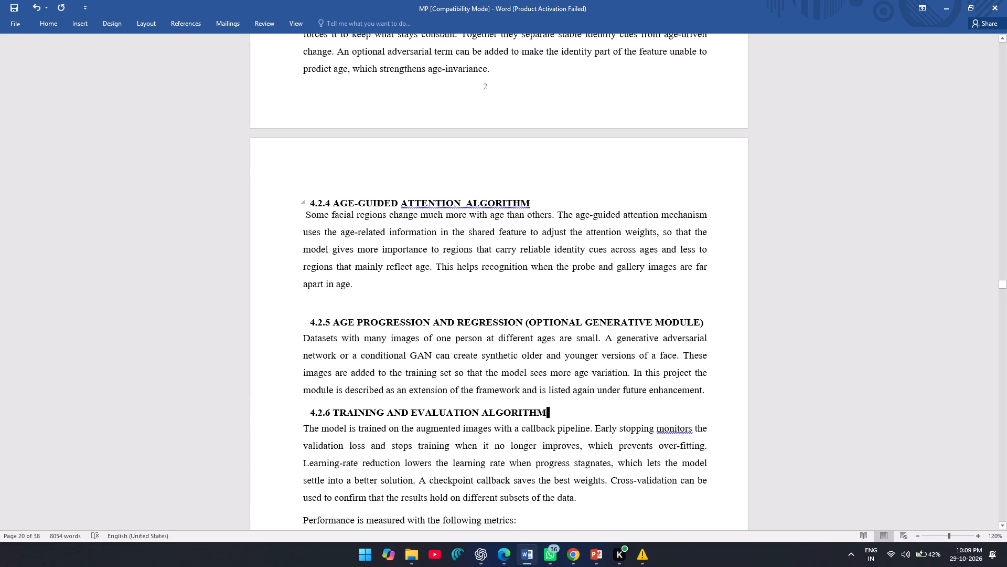
pyautogui.moveTo(333, 202); pyautogui.dragTo(711, 211)
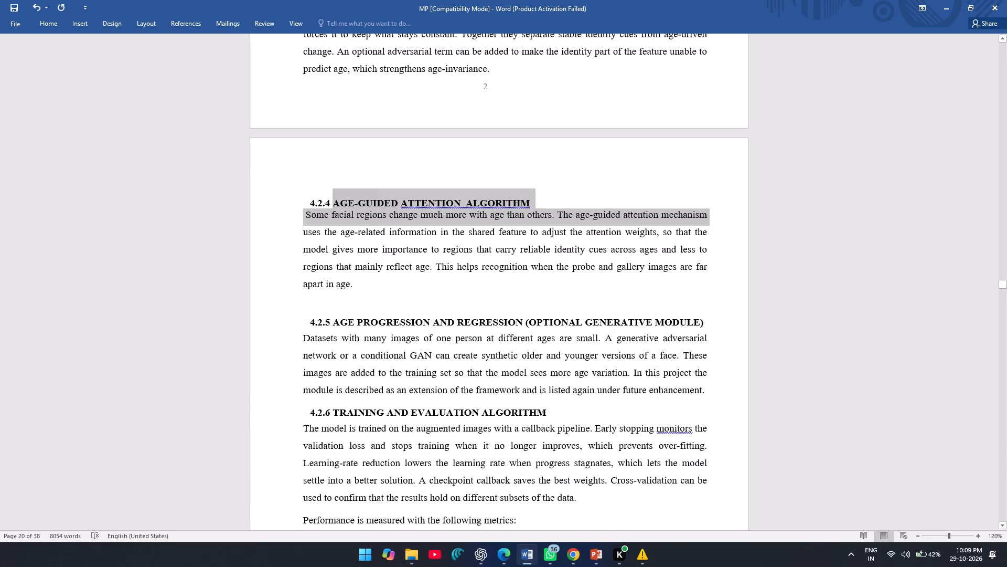
pyautogui.click(139, 24)
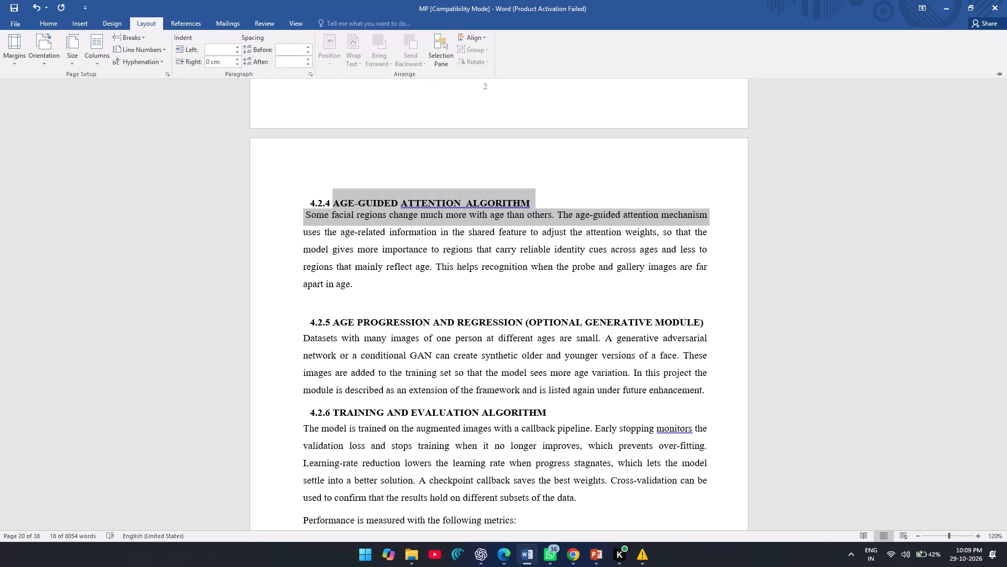
pyautogui.click(294, 52)
pyautogui.press('5')
pyautogui.press('Return')
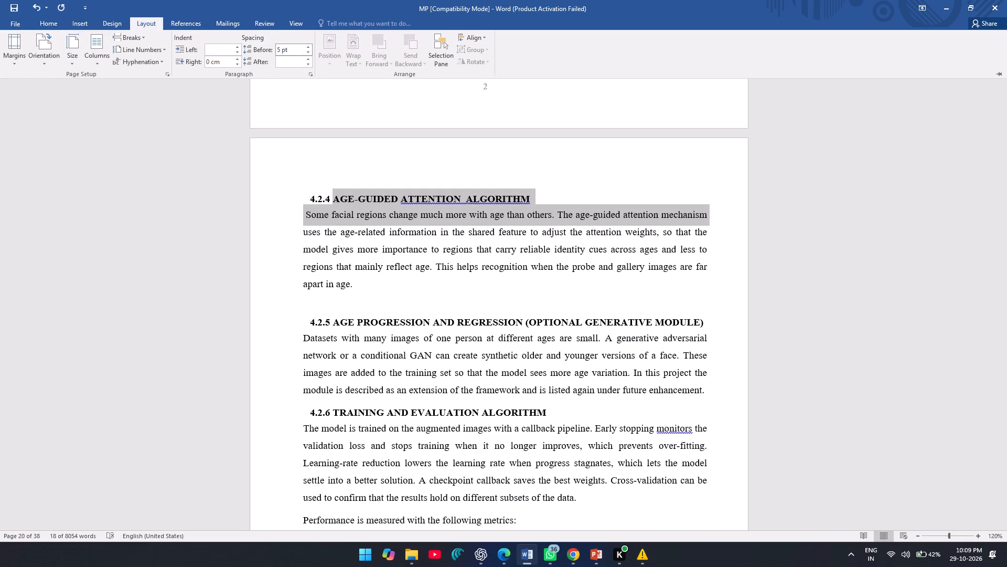
pyautogui.click(497, 152)
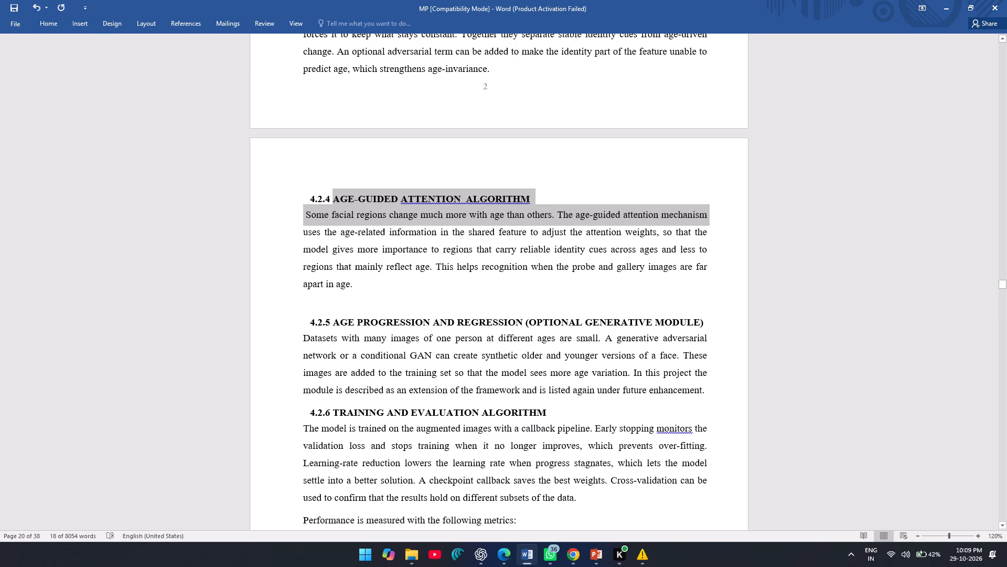
pyautogui.click(561, 181)
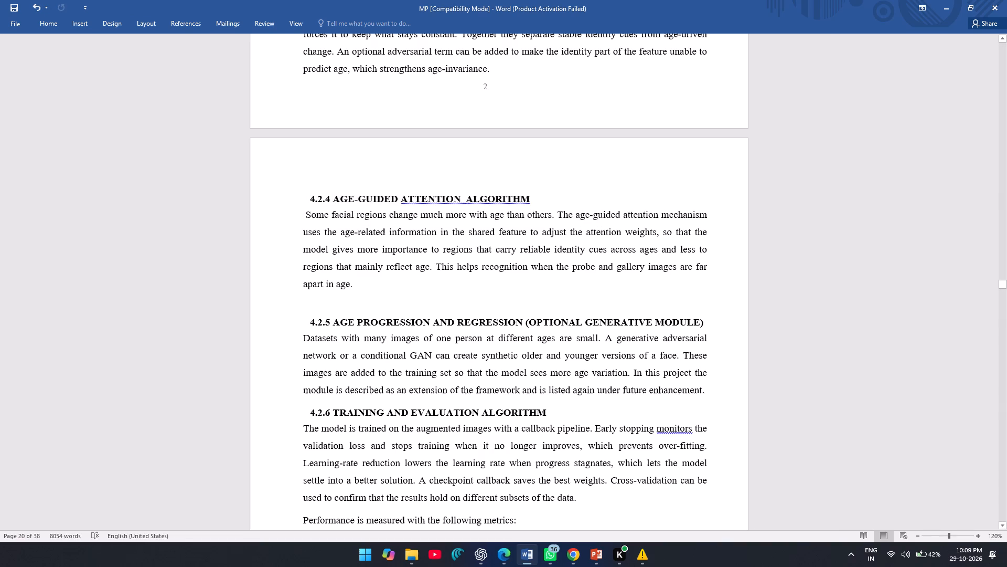
# Set the spacing before to 5 pt for the 4.2.2 PATCH EMBEDDING AND SELF-ATTENTION ALGORITHM heading and the paragraph below it.
pyautogui.scroll(1, 561, 219)
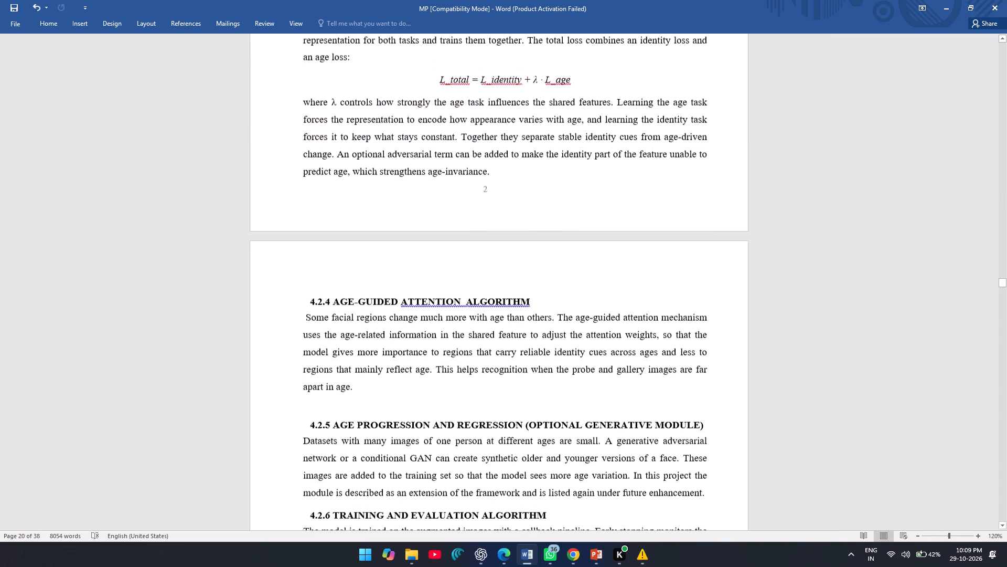
pyautogui.scroll(1, 561, 219)
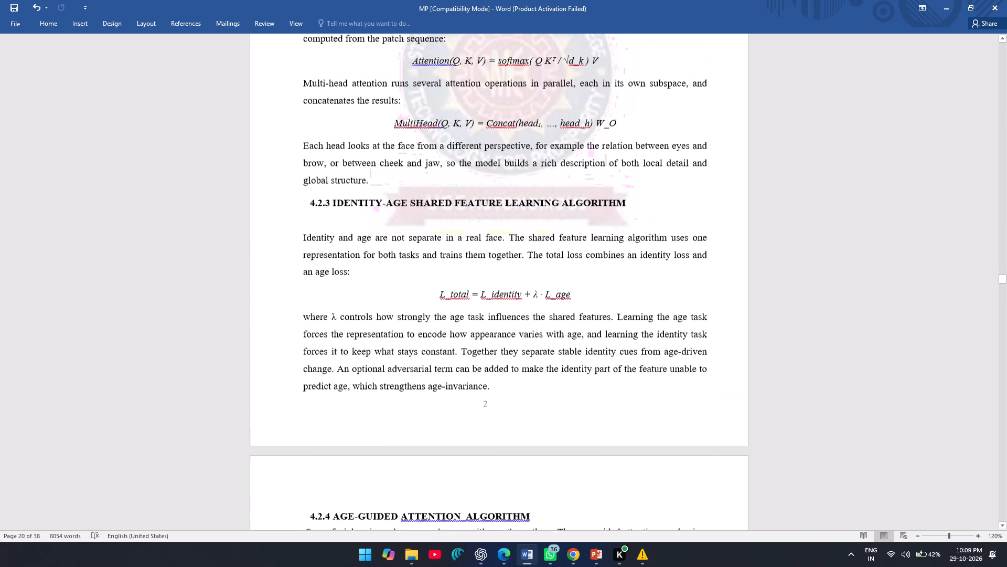
pyautogui.scroll(1, 561, 219)
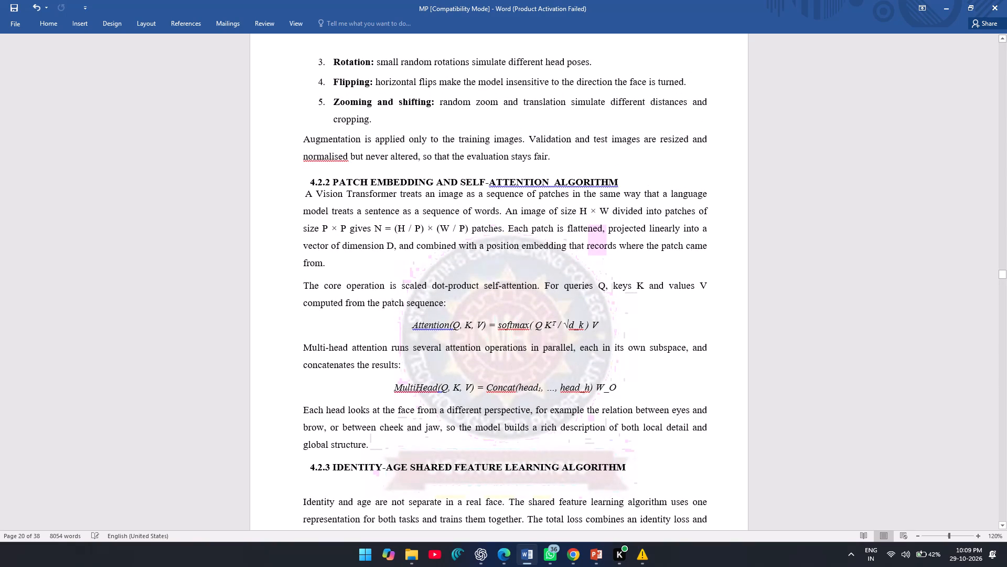
pyautogui.moveTo(331, 177); pyautogui.dragTo(665, 204)
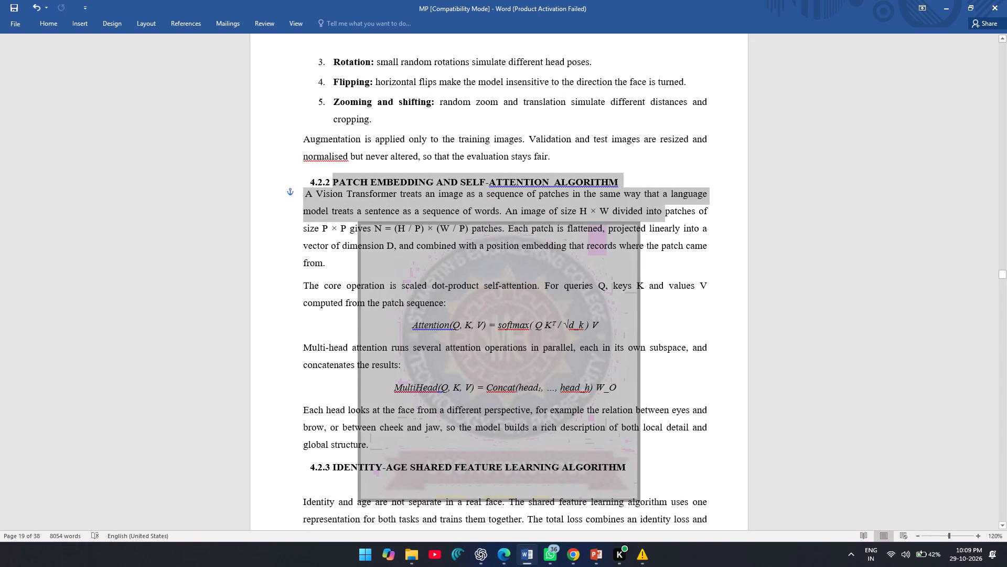
pyautogui.moveTo(665, 204); pyautogui.dragTo(697, 196)
pyautogui.click(147, 20)
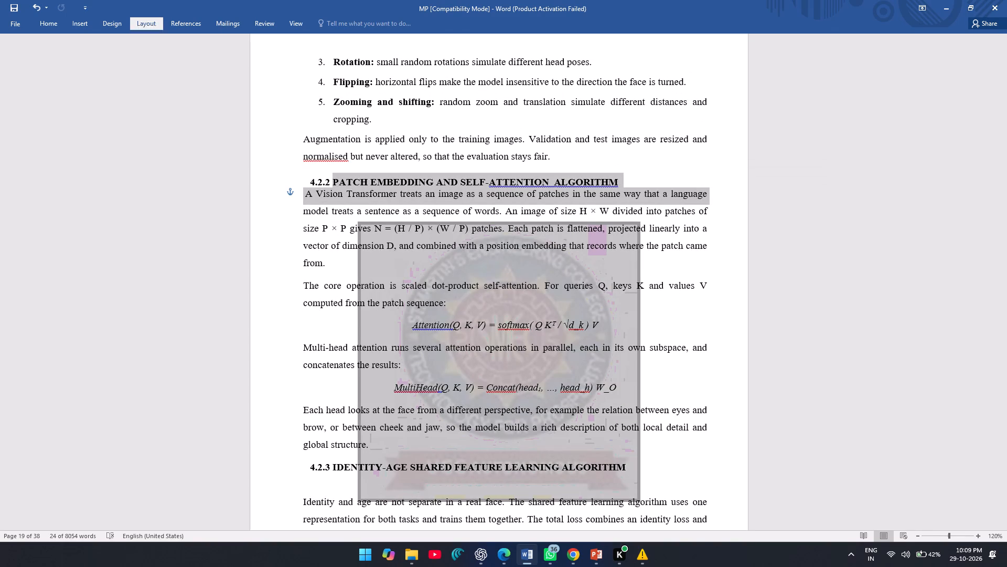
pyautogui.click(285, 51)
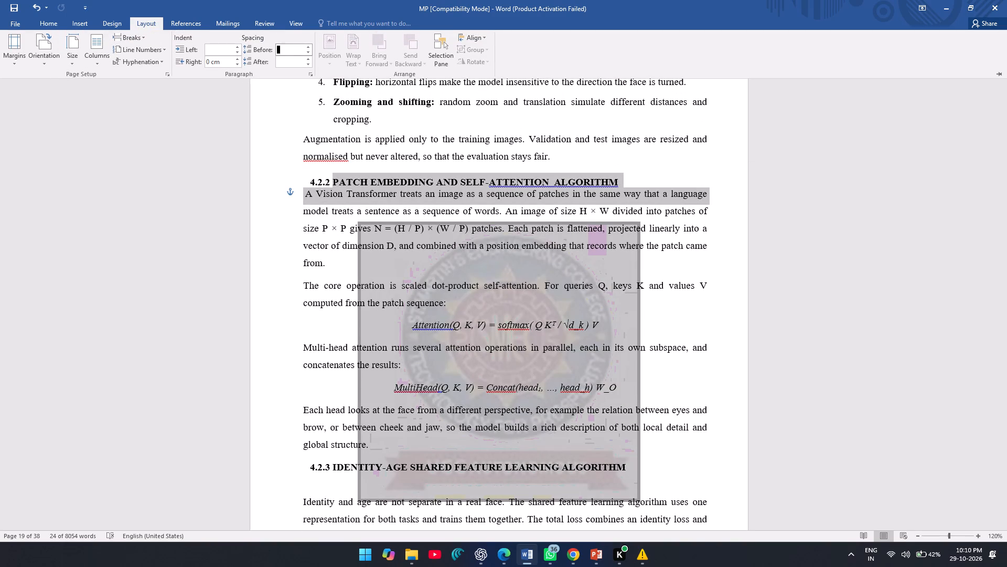
pyautogui.press('5')
pyautogui.press('Return')
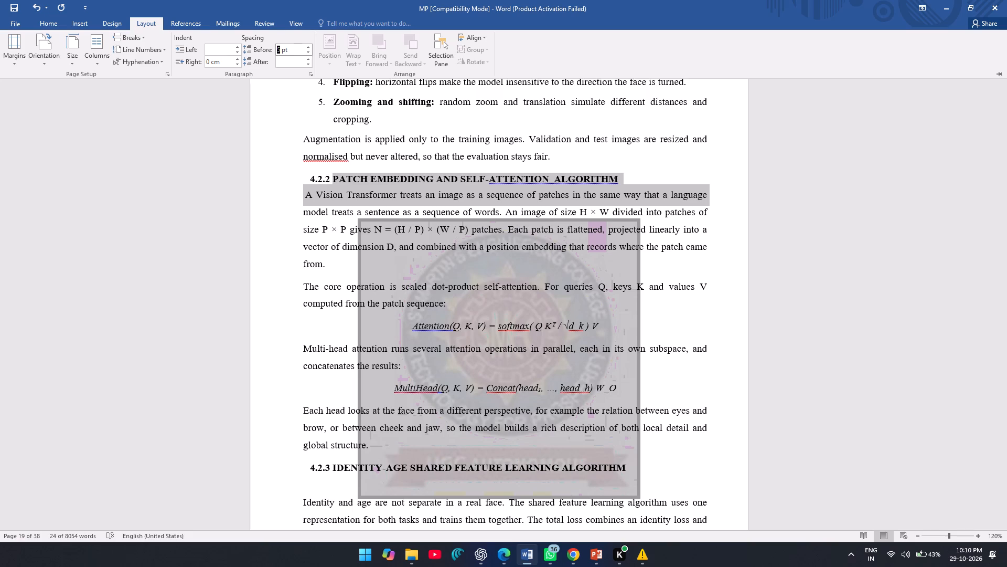
pyautogui.click(701, 160)
pyautogui.click(697, 161)
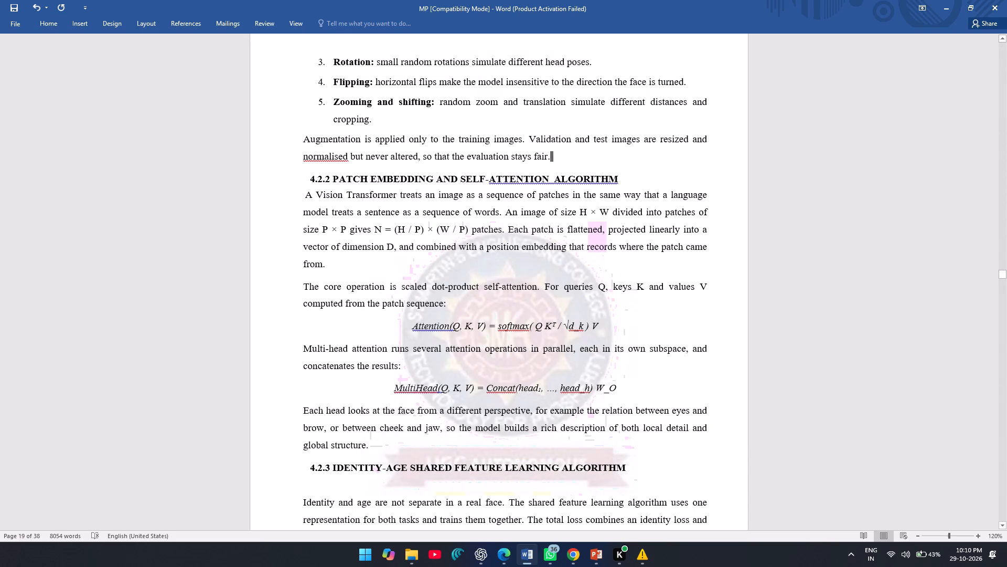
# Set the spacing before to 5 pt for the 4.2.1 DATA PREPROCESSING AND AUGMENTATION ALGORITHM heading and the paragraph below it.
pyautogui.scroll(1, 531, 158)
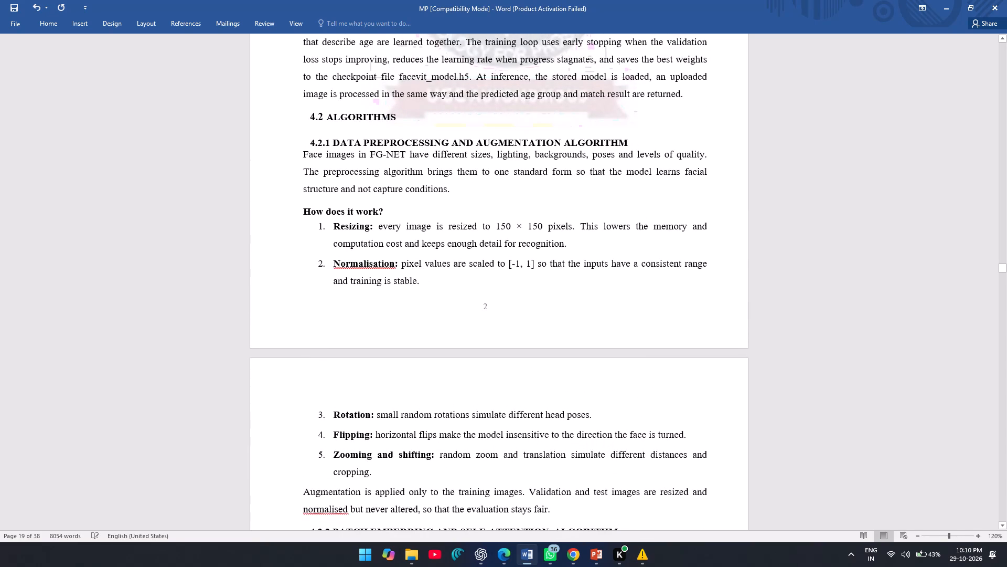
pyautogui.moveTo(333, 144); pyautogui.dragTo(688, 155)
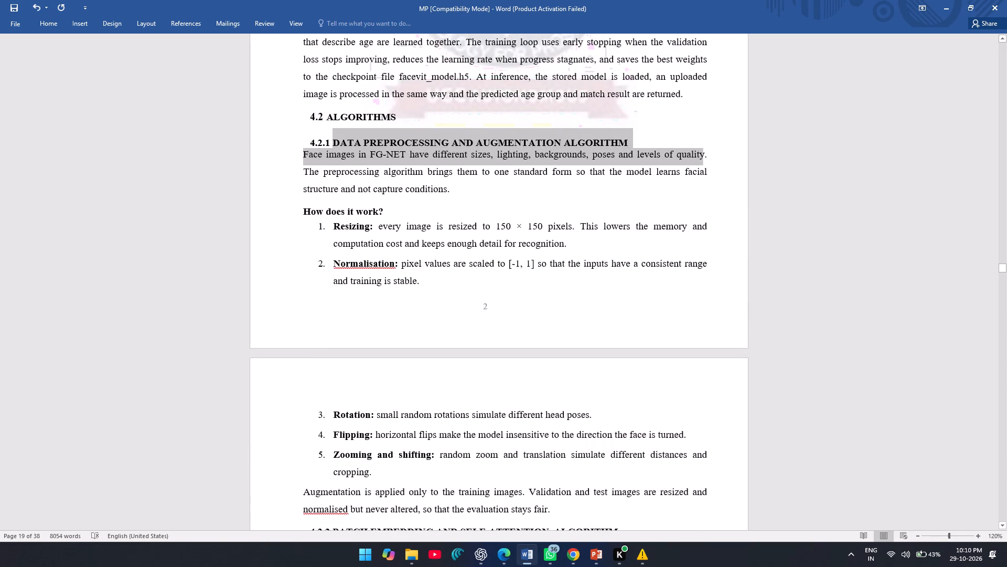
pyautogui.moveTo(688, 155); pyautogui.dragTo(700, 156)
pyautogui.click(149, 29)
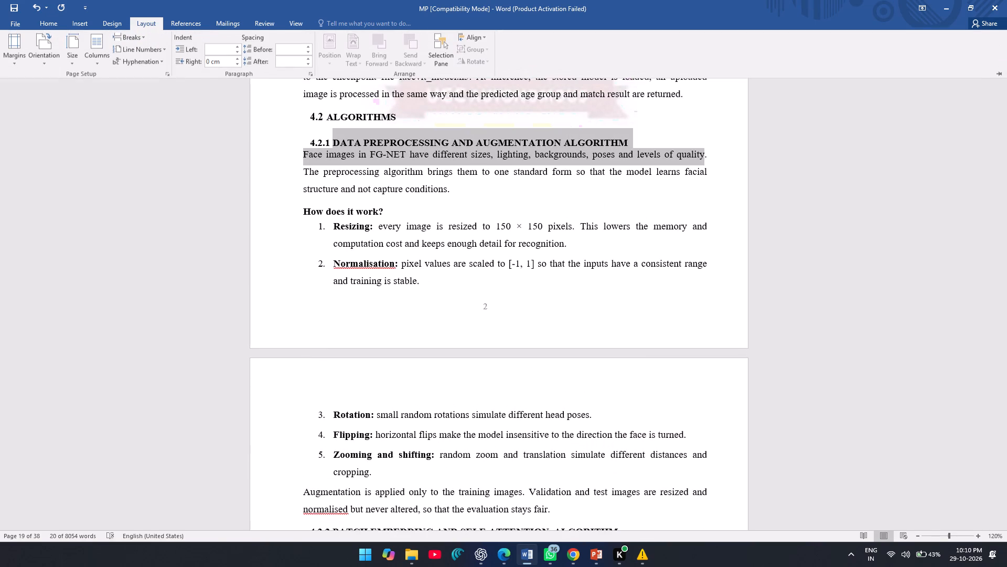
pyautogui.click(283, 51)
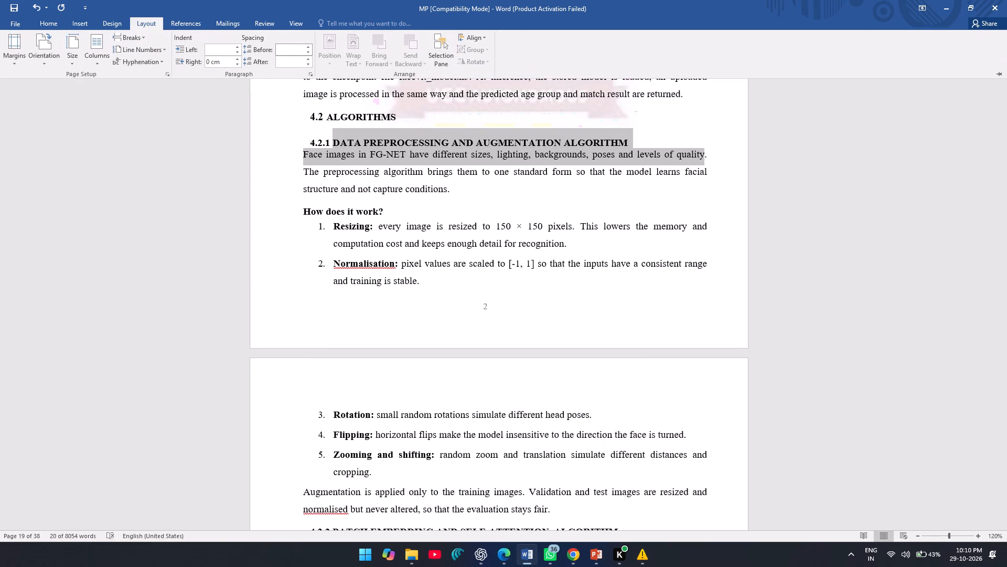
pyautogui.press('5')
pyautogui.press('Return')
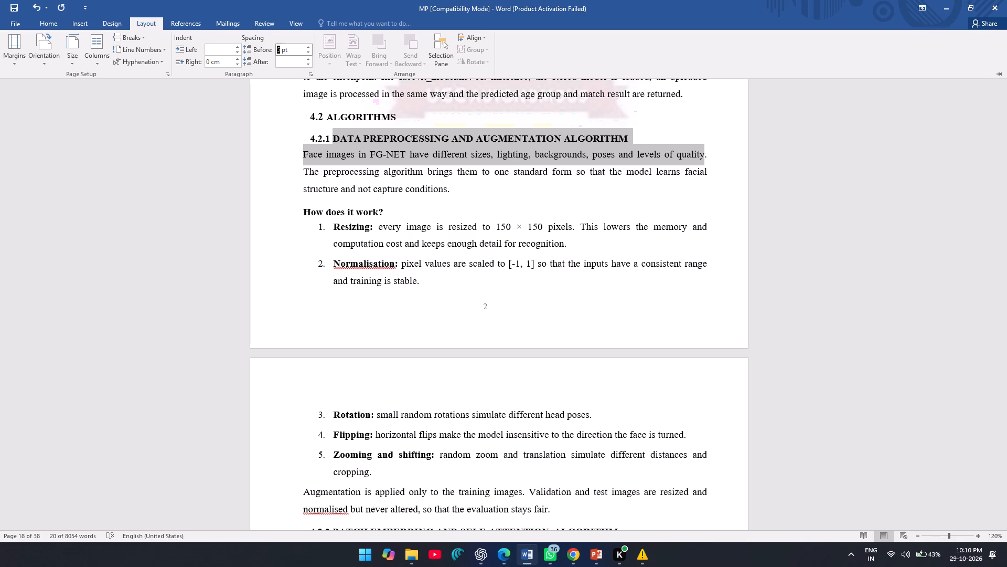
pyautogui.click(557, 193)
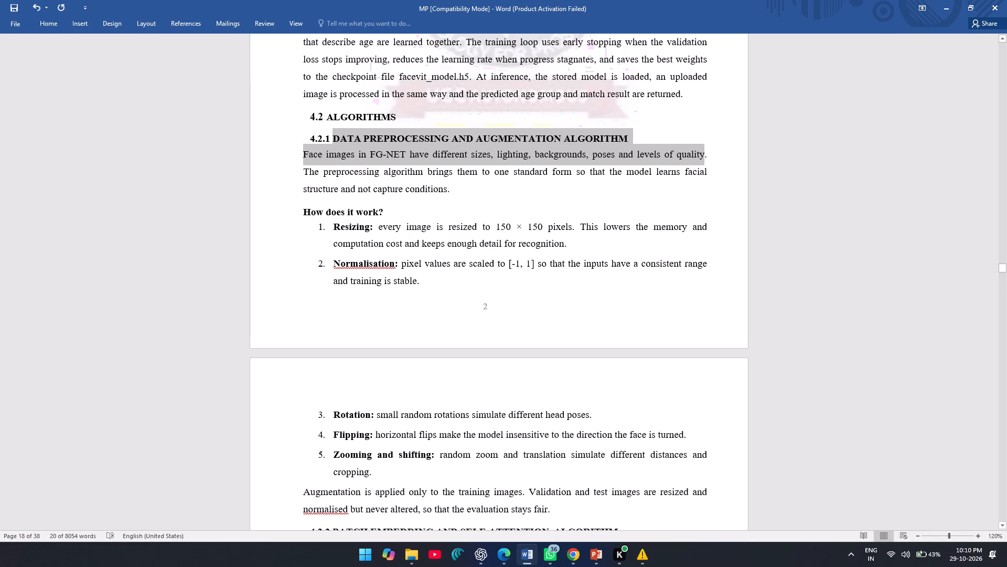
pyautogui.click(557, 193)
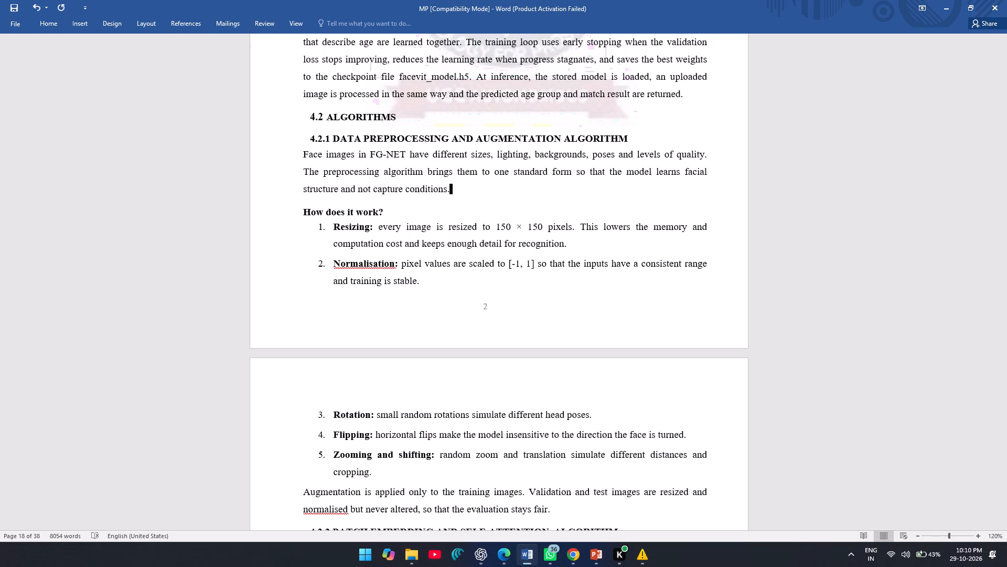
# Set the spacing before to 5 pt for Chapter 4's SYSTEM FUNCTIONAL REQUIREMENTS heading and the first numbered item below it.
pyautogui.scroll(1, 579, 149)
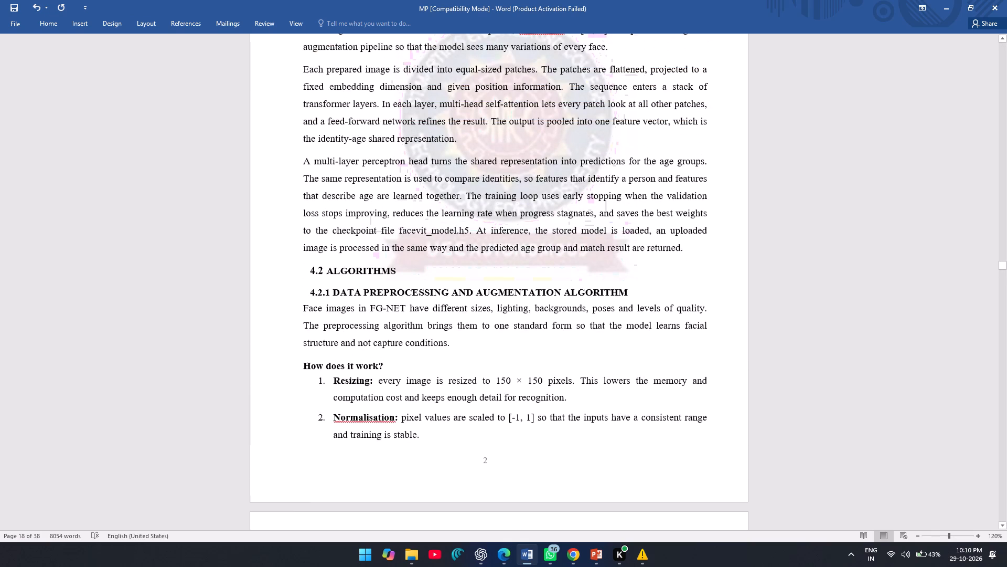
pyautogui.scroll(1, 579, 149)
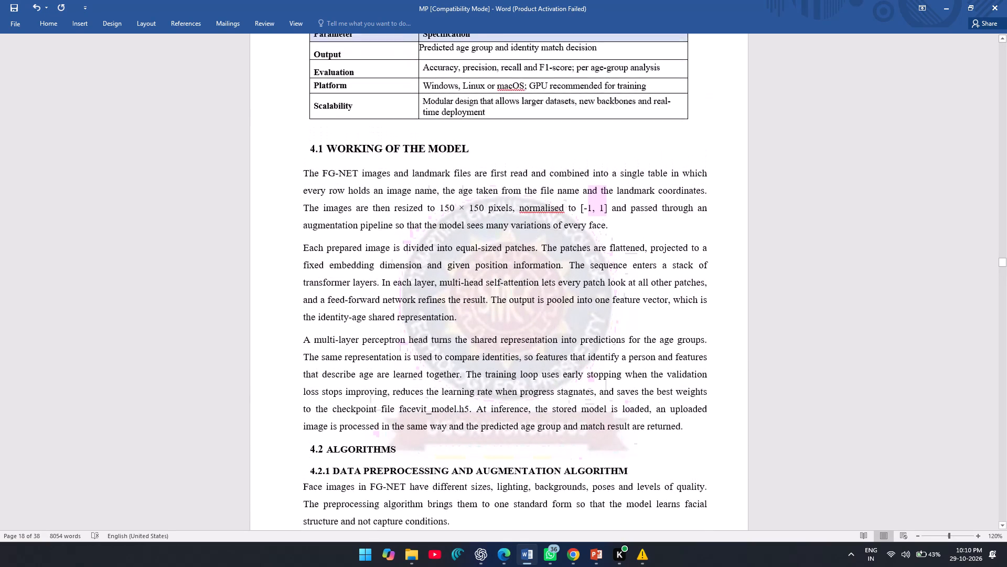
pyautogui.scroll(1, 579, 149)
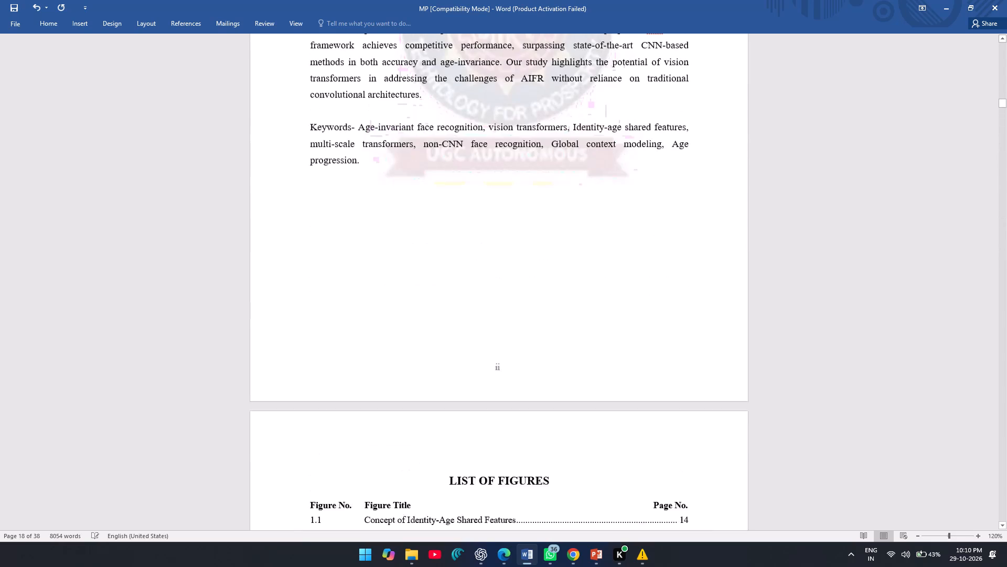
pyautogui.scroll(-4, 579, 149)
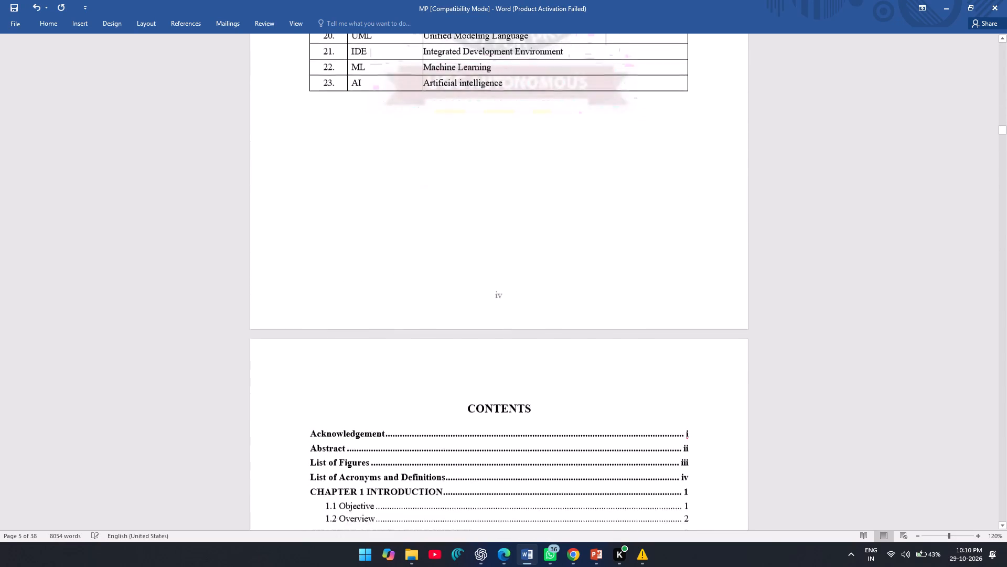
pyautogui.scroll(-3, 579, 149)
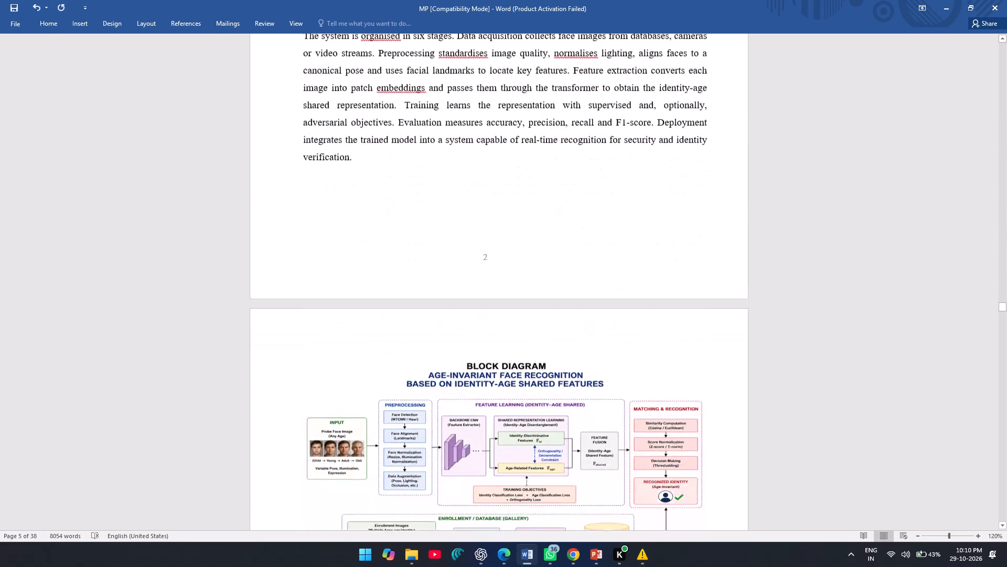
pyautogui.scroll(1, 579, 149)
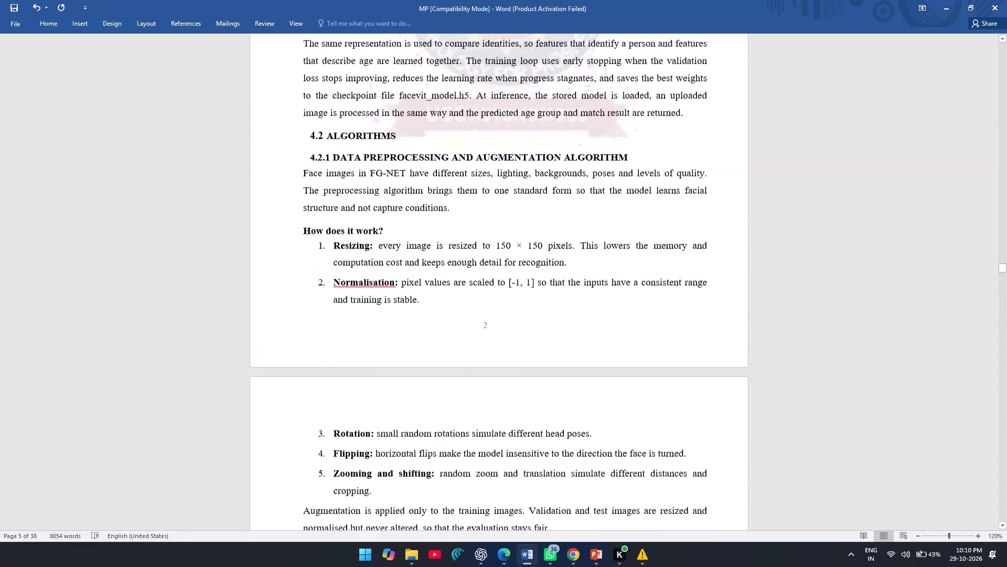
pyautogui.scroll(2, 579, 149)
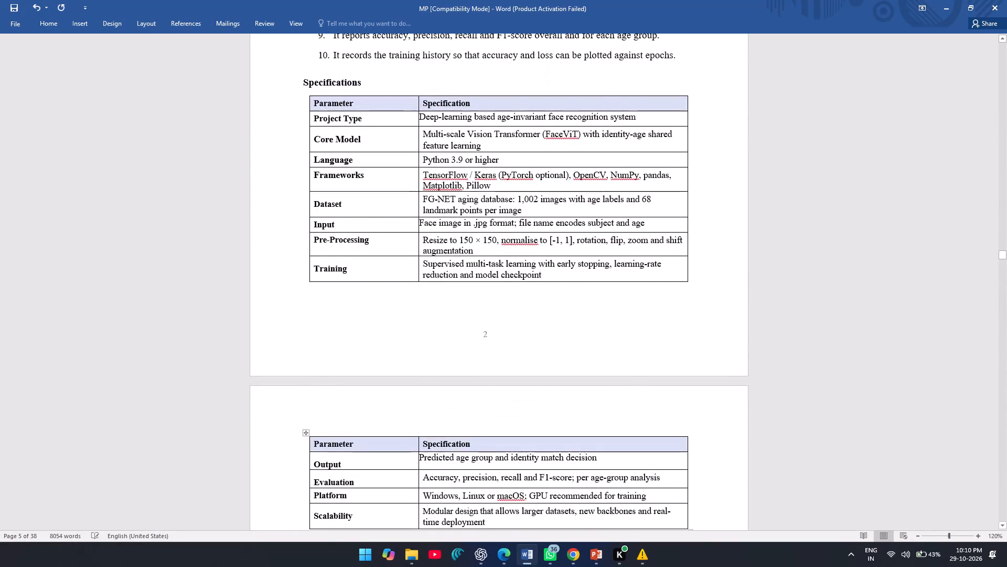
pyautogui.scroll(2, 579, 149)
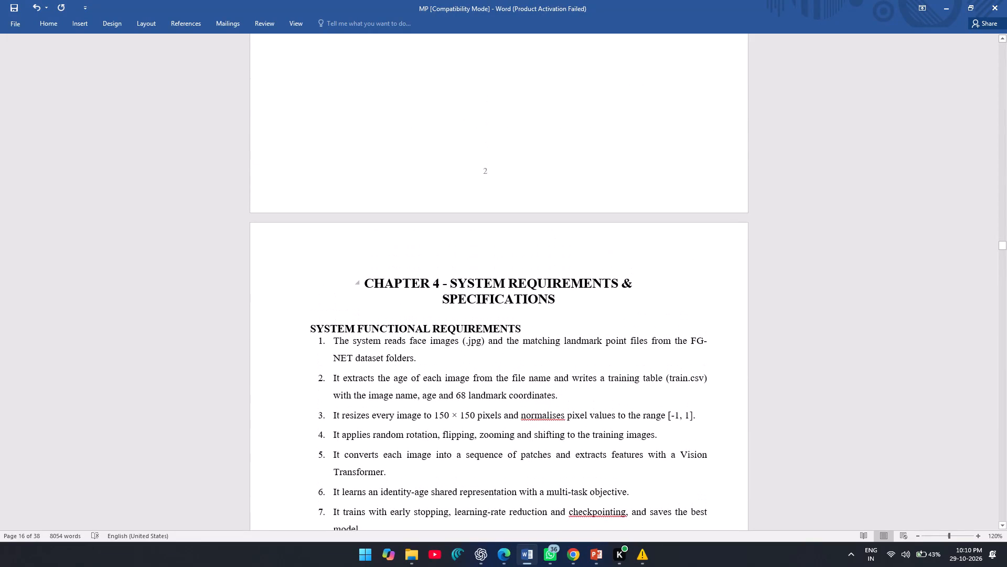
pyautogui.moveTo(309, 322); pyautogui.dragTo(435, 353)
pyautogui.click(143, 21)
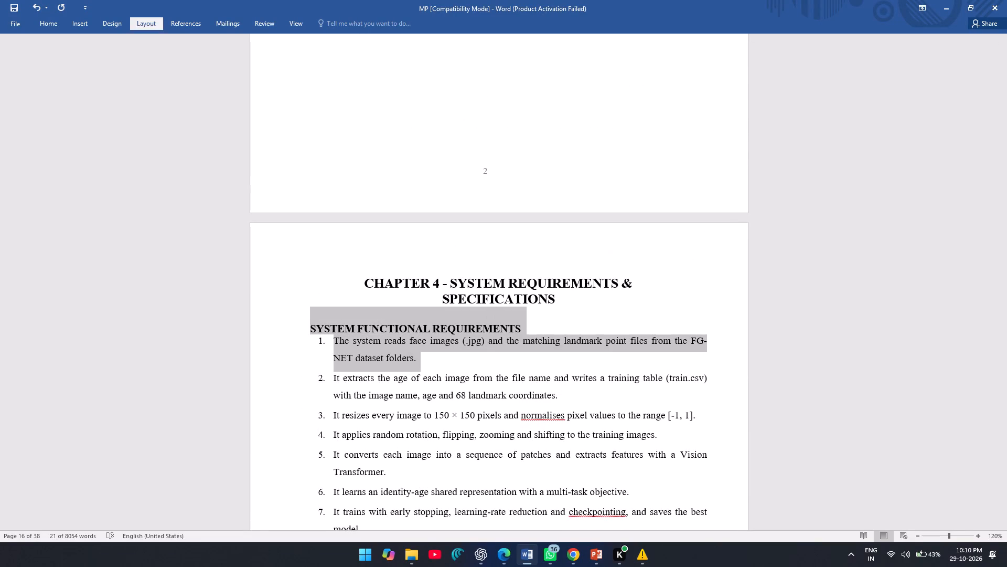
pyautogui.click(287, 51)
pyautogui.press('5')
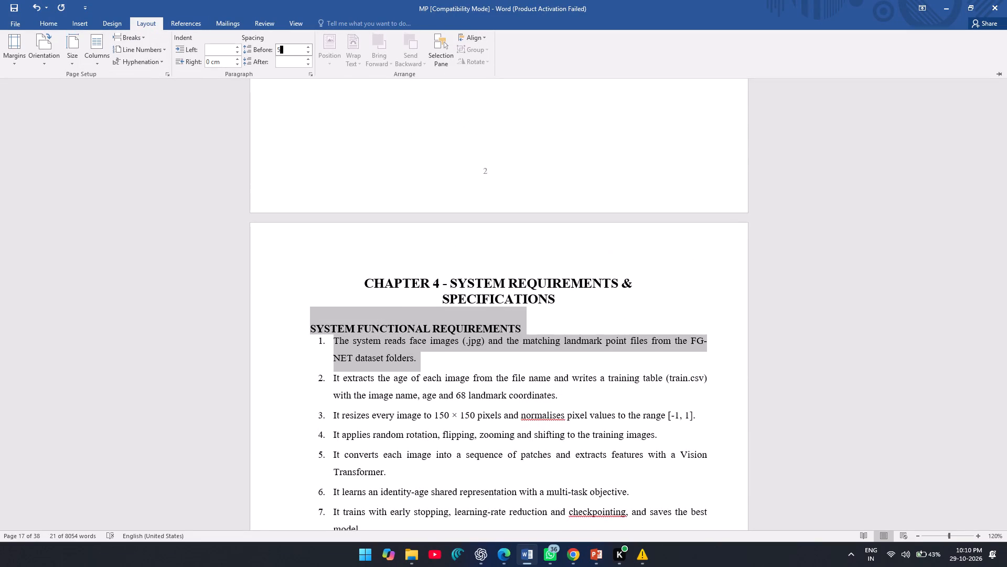
pyautogui.press('Return')
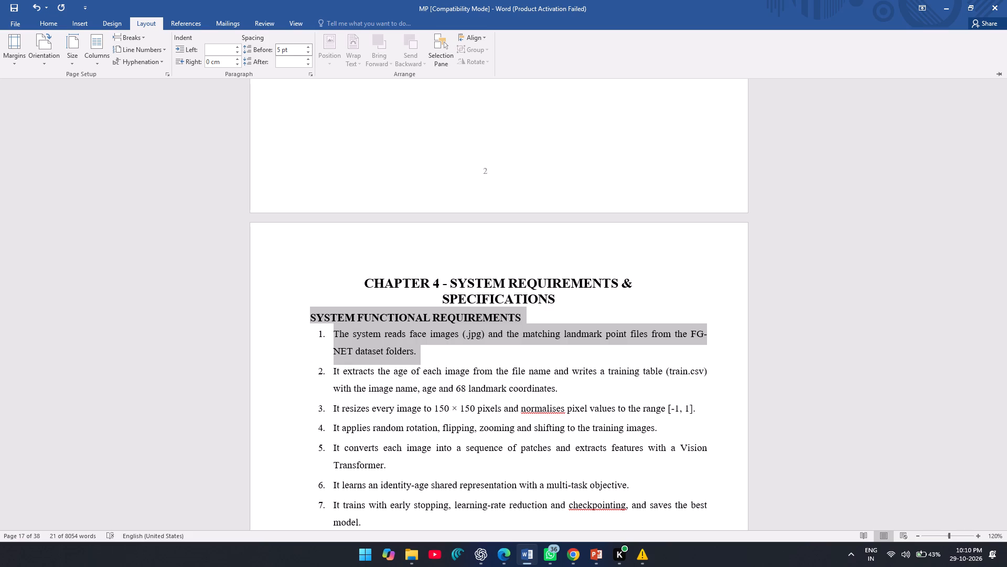
pyautogui.click(644, 278)
pyautogui.click(676, 286)
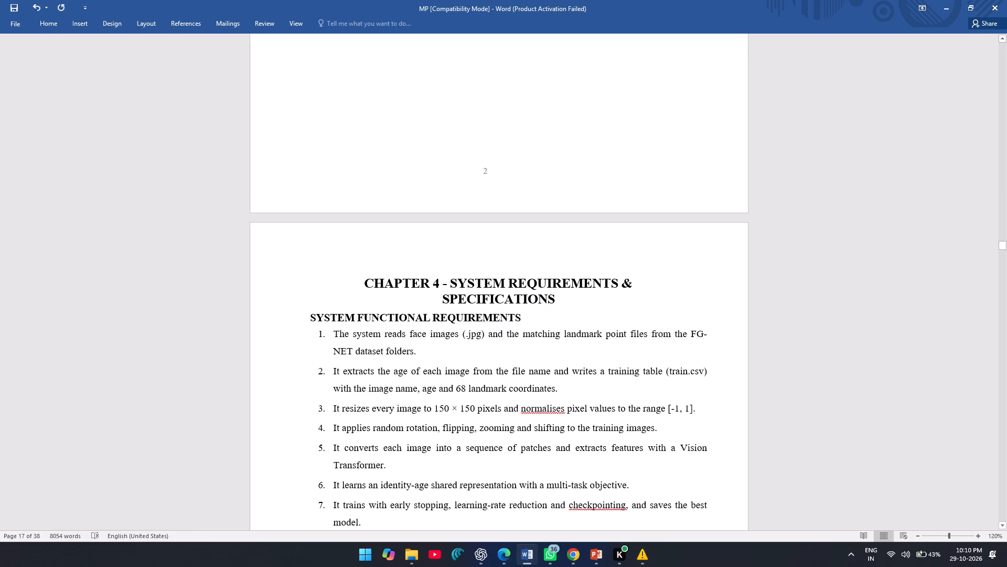
# Insert a blank line between the CHAPTER 4 title and the SYSTEM FUNCTIONAL REQUIREMENTS heading.
pyautogui.click(567, 298)
pyautogui.press('Return')
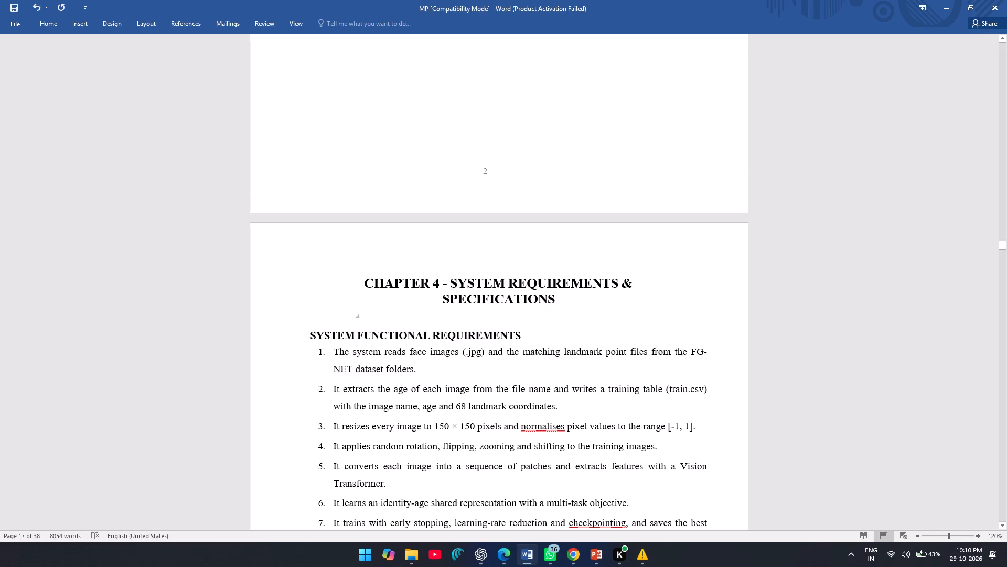
# Set the spacing before to 5 pt for Chapter 3's 3.1 EXISTING SYSTEM heading and the paragraph below it.
pyautogui.scroll(2, 550, 315)
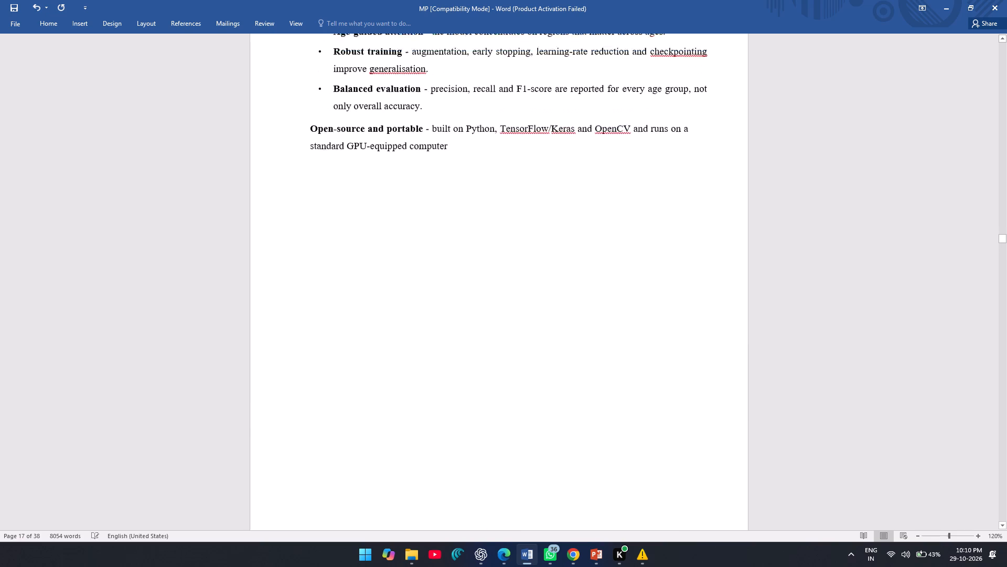
pyautogui.scroll(2, 550, 315)
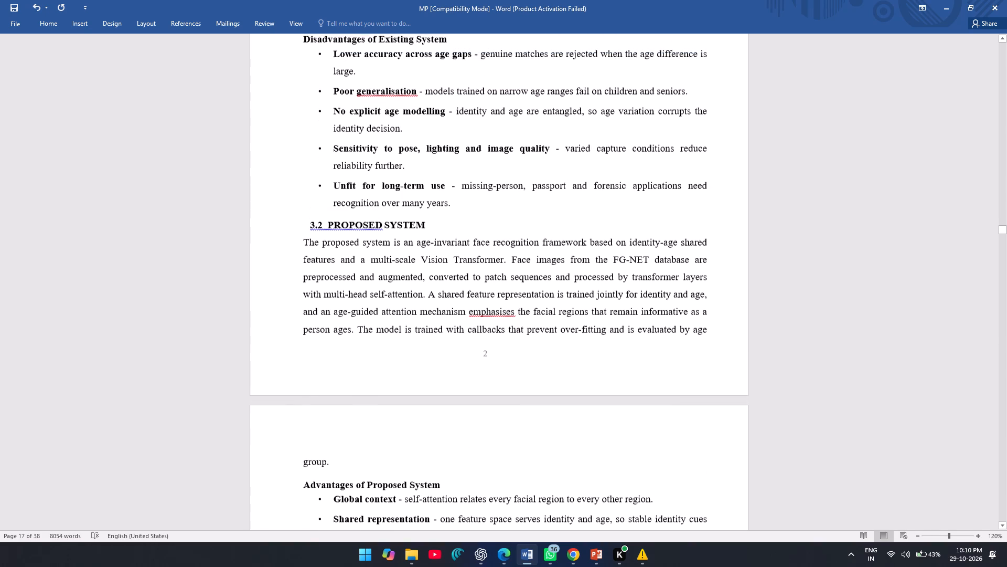
pyautogui.scroll(1, 550, 315)
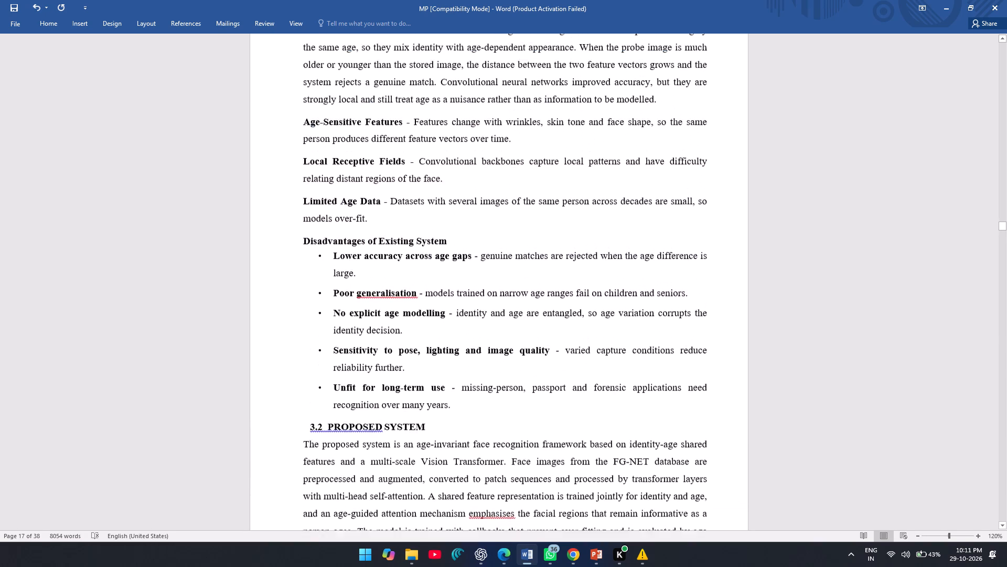
pyautogui.scroll(1, 550, 315)
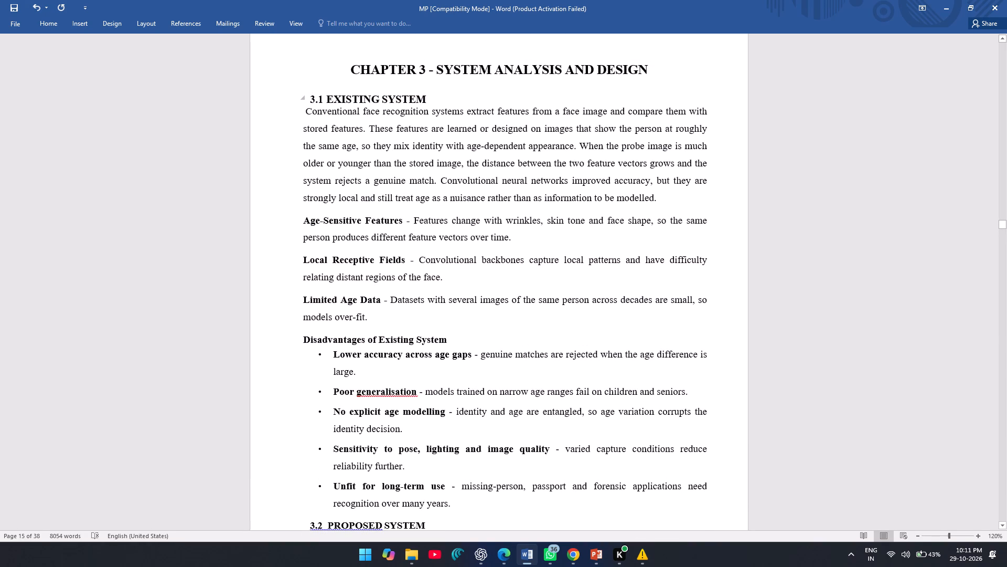
pyautogui.moveTo(329, 95); pyautogui.dragTo(682, 118)
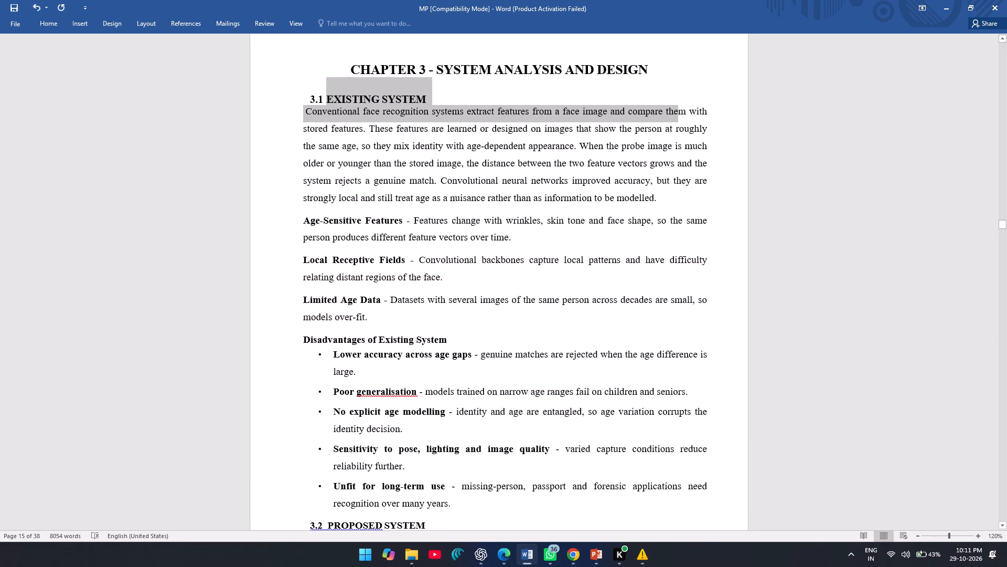
pyautogui.moveTo(682, 118); pyautogui.dragTo(757, 116)
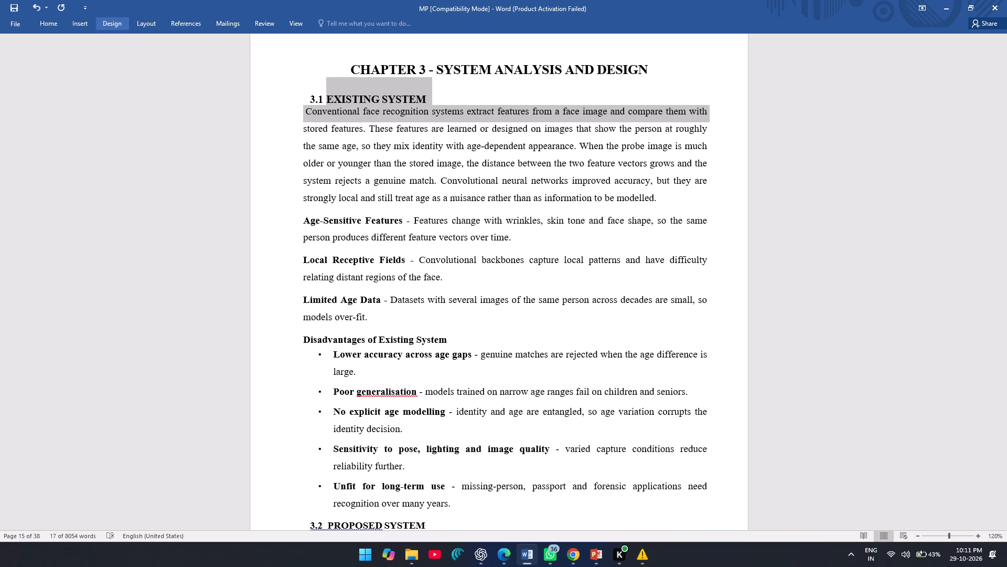
pyautogui.click(144, 30)
pyautogui.click(144, 22)
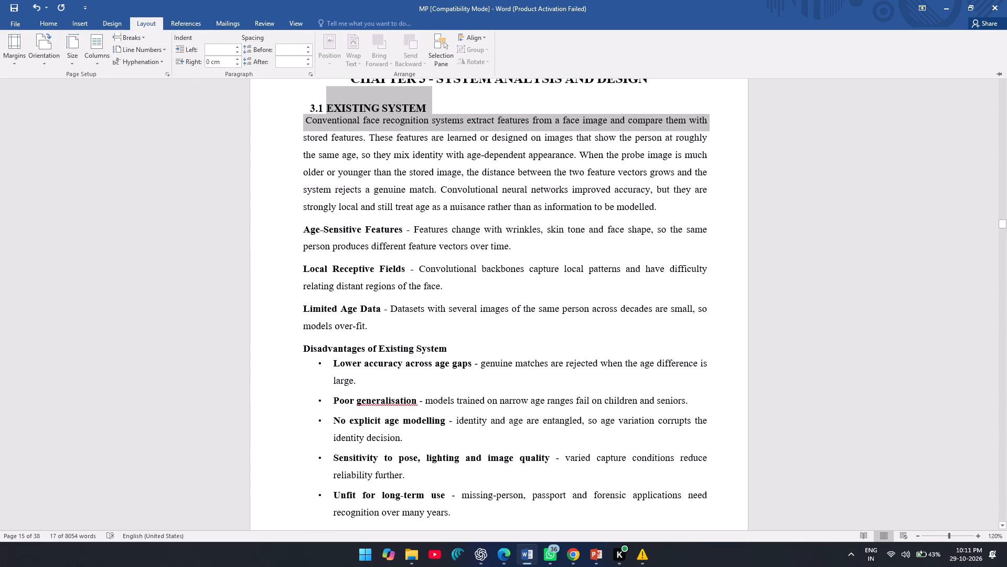
pyautogui.click(284, 51)
pyautogui.press('5')
pyautogui.press('Return')
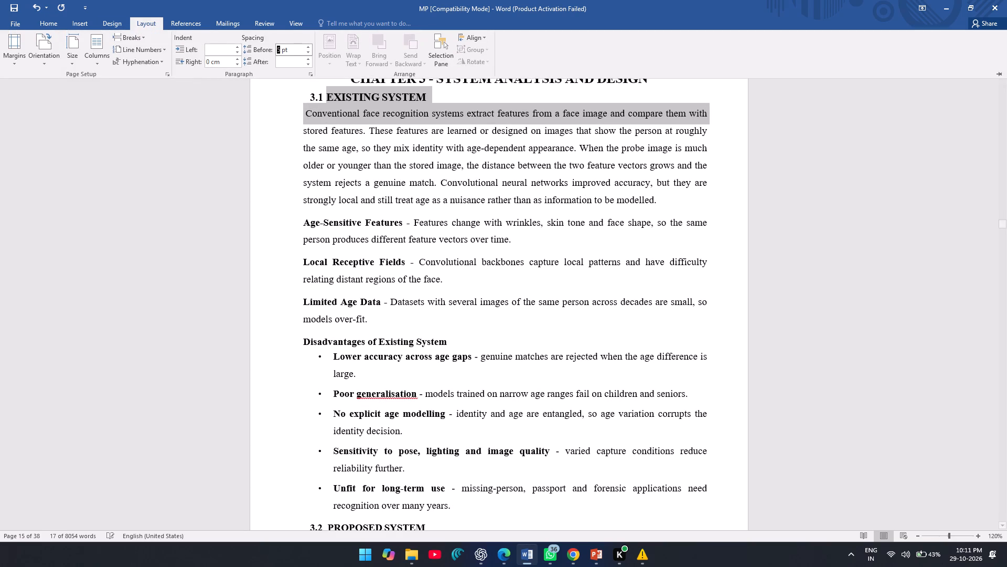
pyautogui.click(285, 119)
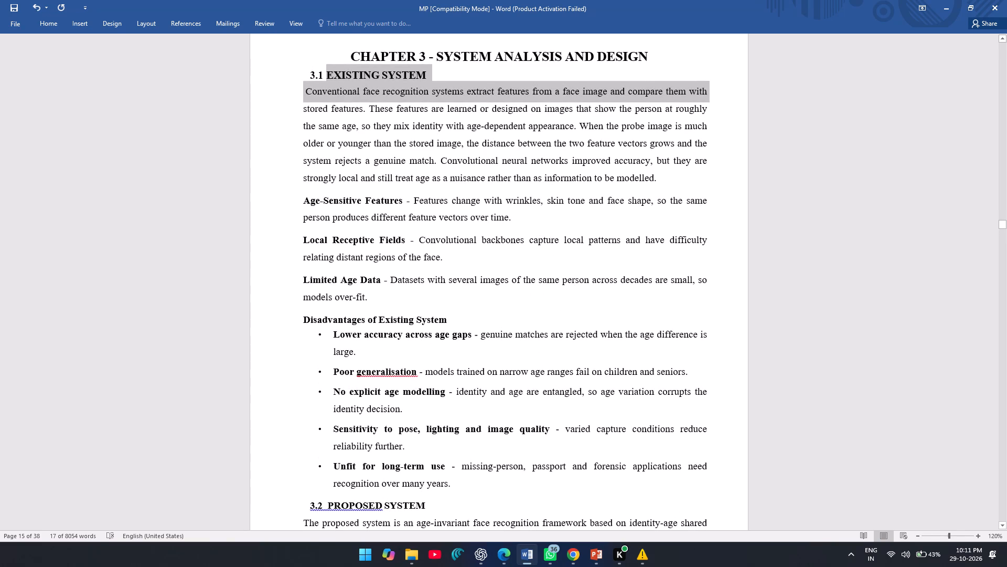
pyautogui.click(457, 64)
# Set the 3.2 PROPOSED SYSTEM heading, including its number, to font size 13 to match the 3.1 heading.
pyautogui.moveTo(424, 75); pyautogui.dragTo(357, 75)
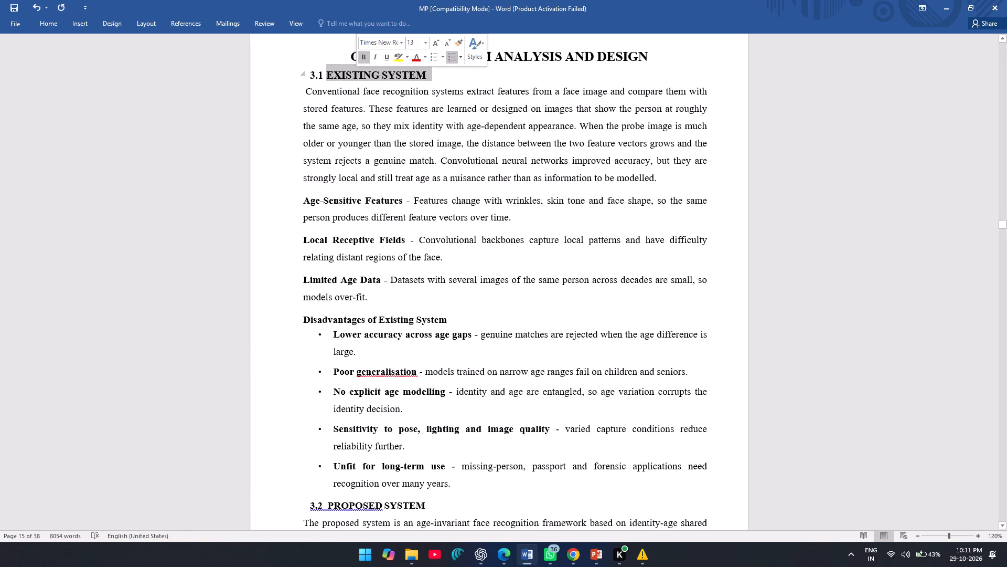
pyautogui.click(449, 80)
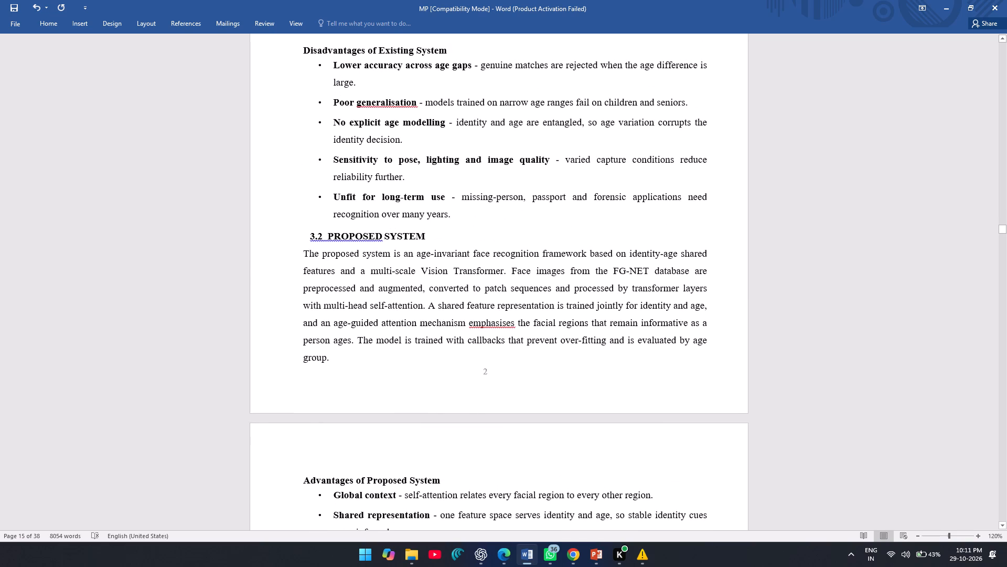
pyautogui.moveTo(428, 236); pyautogui.dragTo(348, 234)
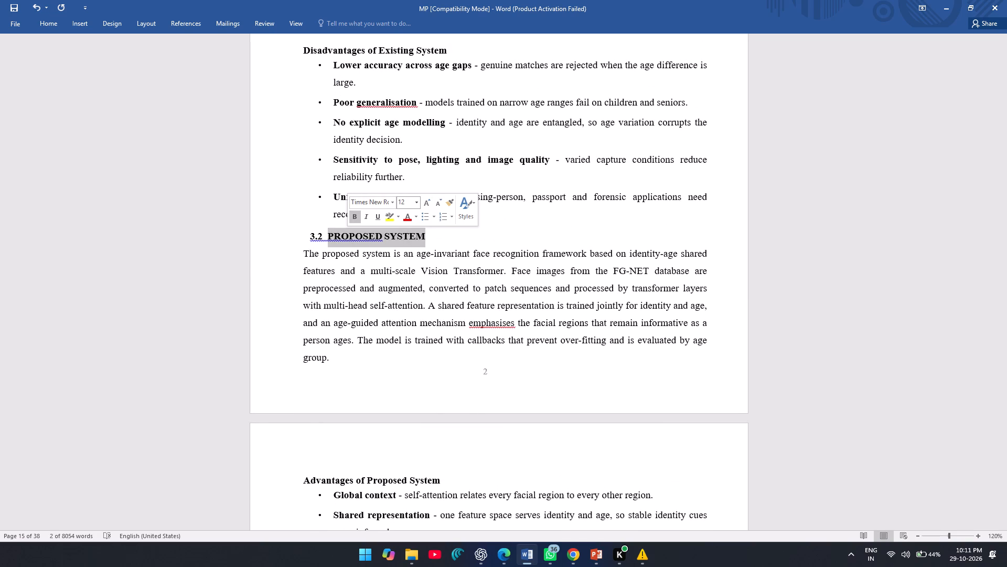
pyautogui.click(409, 204)
pyautogui.write('14')
pyautogui.press('BackSpace')
pyautogui.press('3')
pyautogui.press('Return')
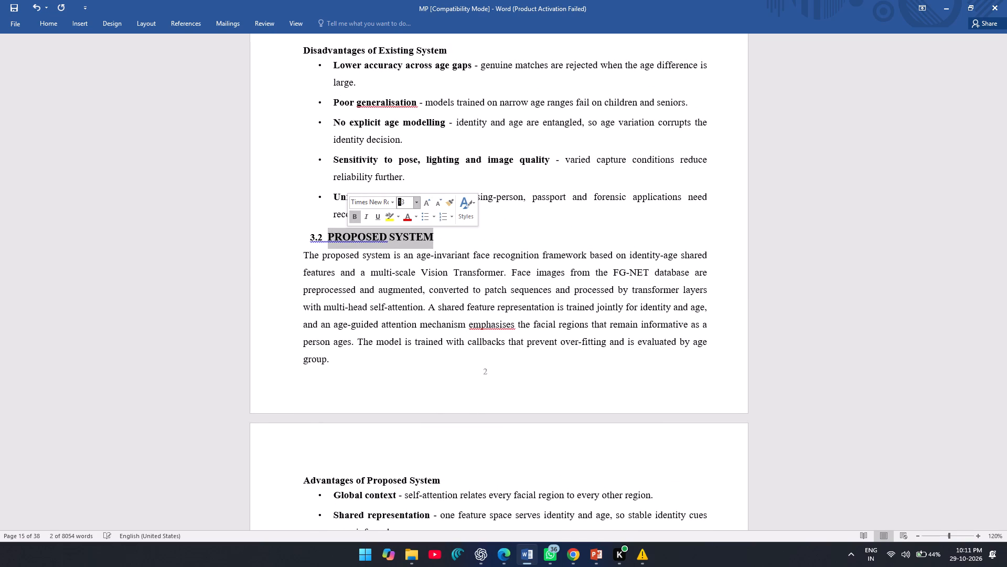
pyautogui.click(501, 219)
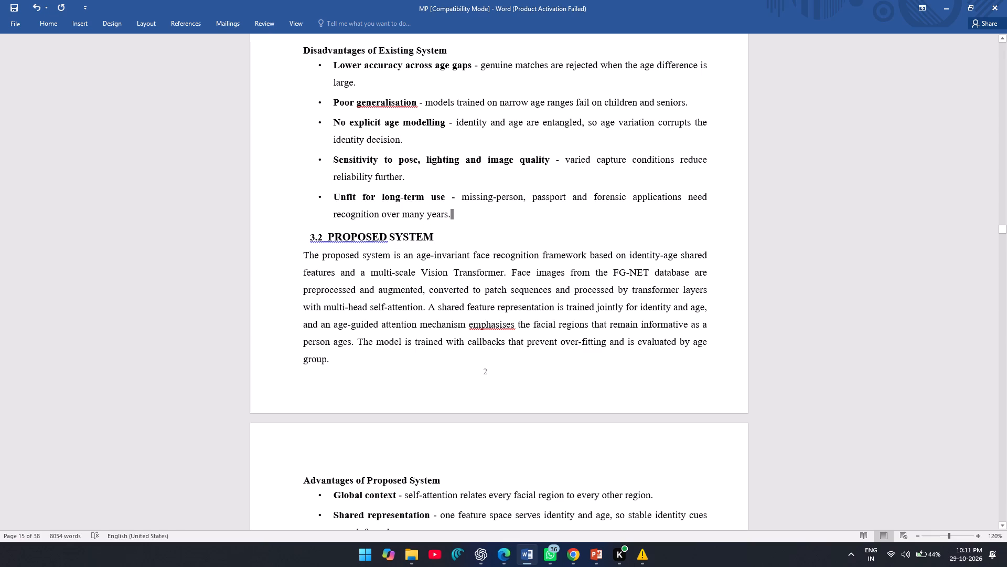
pyautogui.moveTo(323, 238); pyautogui.dragTo(310, 238)
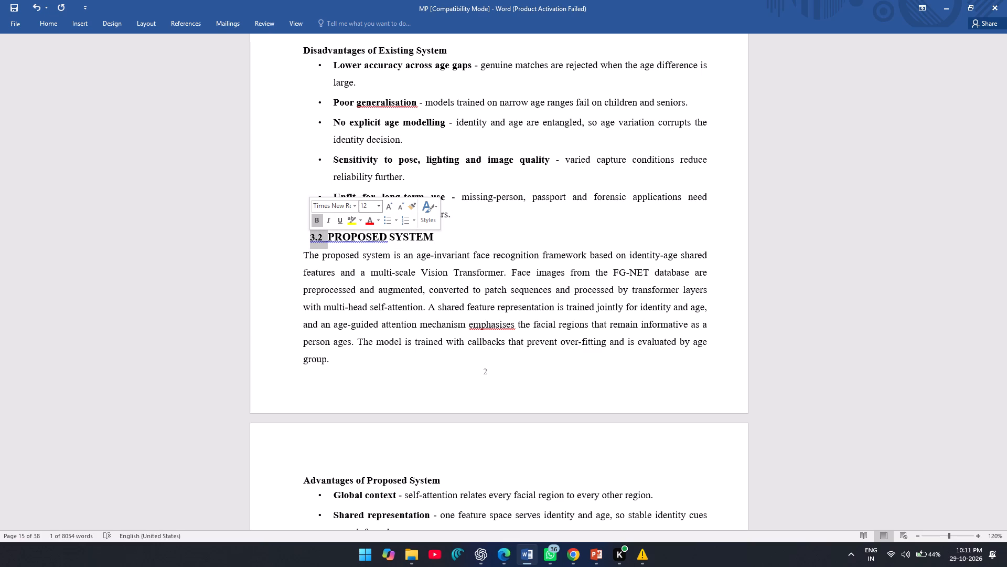
pyautogui.click(368, 206)
pyautogui.write('13')
pyautogui.press('Return')
pyautogui.click(554, 240)
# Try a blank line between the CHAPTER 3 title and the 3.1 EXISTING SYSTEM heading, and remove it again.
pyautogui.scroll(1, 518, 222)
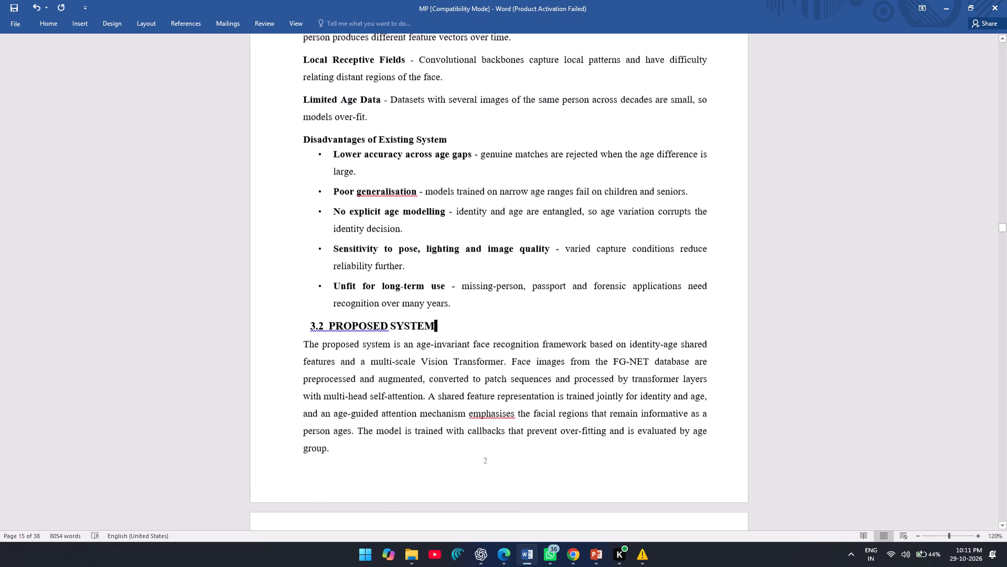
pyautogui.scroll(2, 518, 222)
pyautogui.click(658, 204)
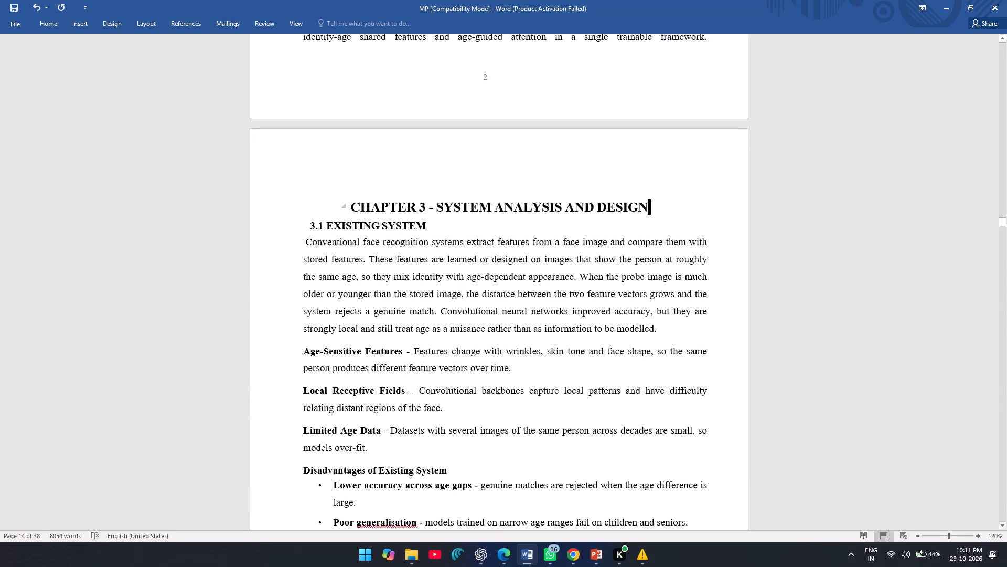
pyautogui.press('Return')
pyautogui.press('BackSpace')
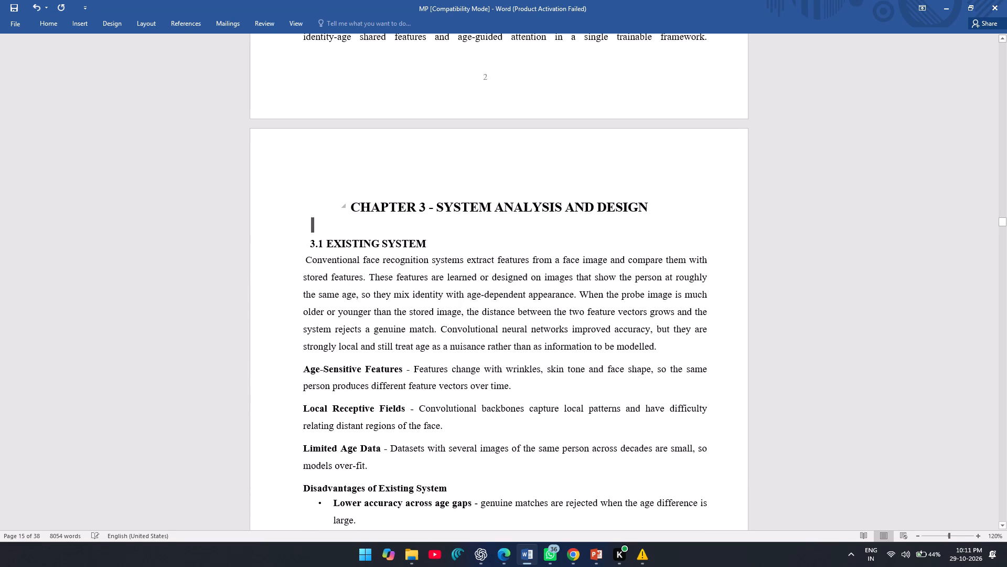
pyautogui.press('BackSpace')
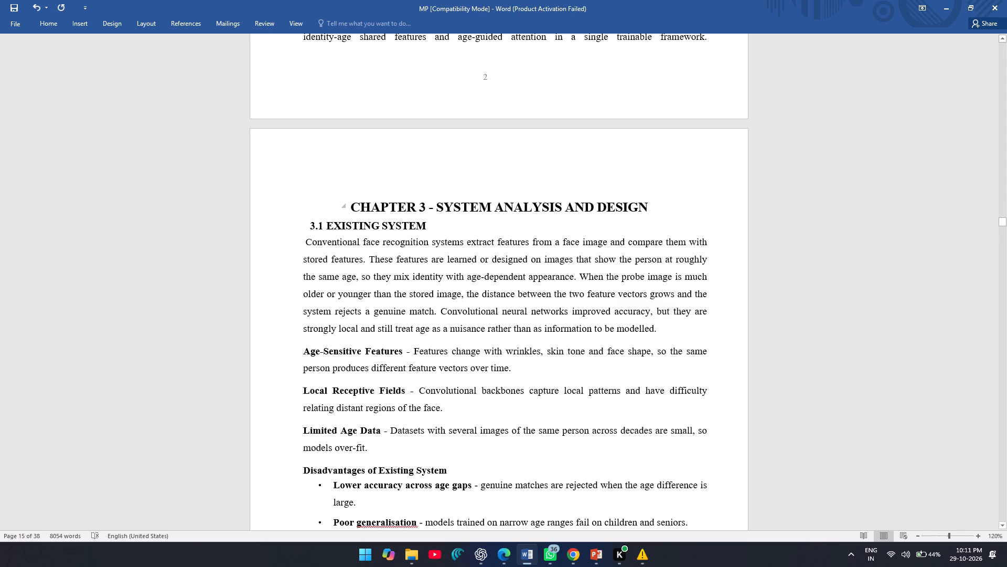
# Set the spacing before to 5 pt for the CHAPTER 3 - SYSTEM ANALYSIS AND DESIGN title and the 3.1 EXISTING SYSTEM heading.
pyautogui.moveTo(350, 204); pyautogui.dragTo(413, 232)
pyautogui.click(442, 223)
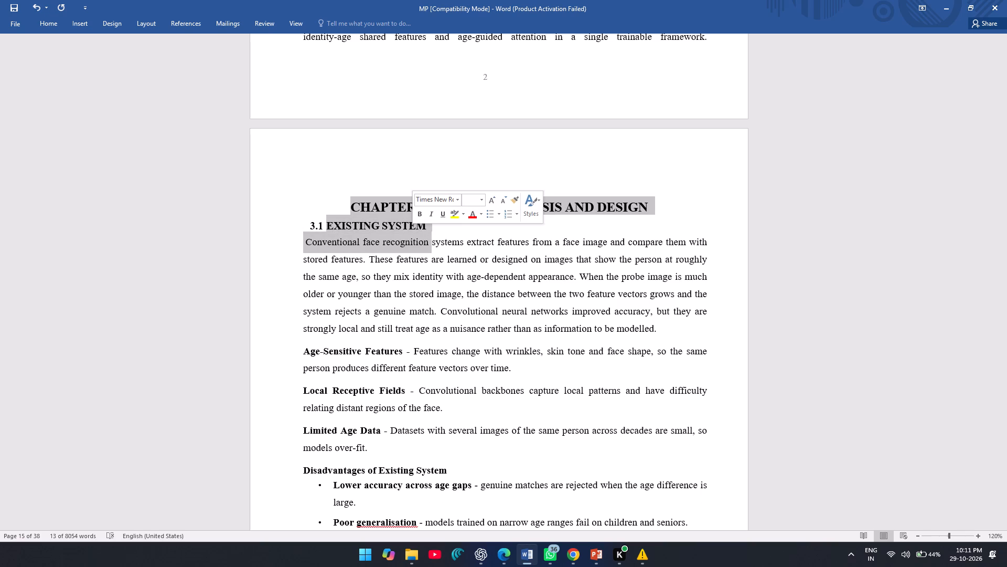
pyautogui.click(434, 228)
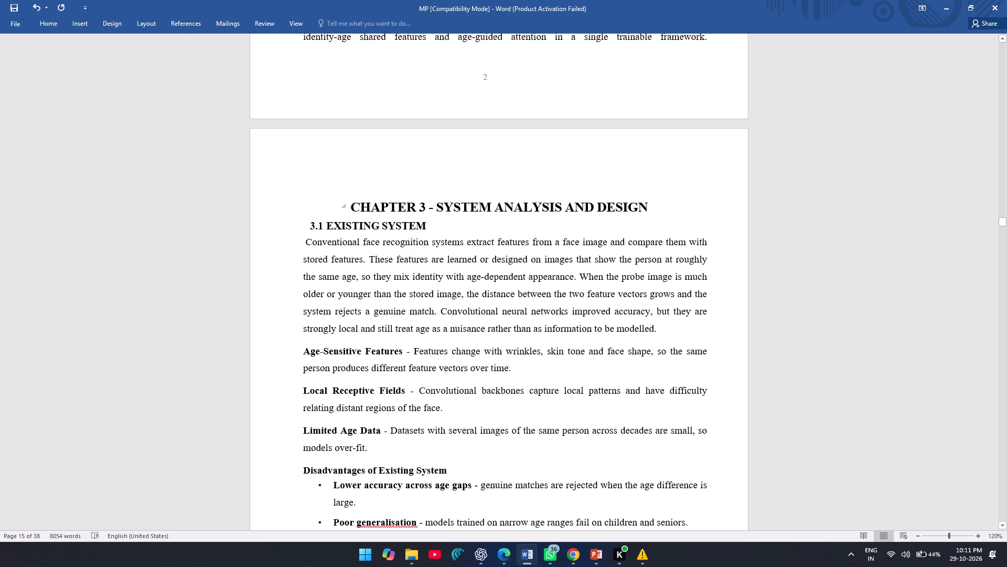
pyautogui.moveTo(351, 207); pyautogui.dragTo(415, 226)
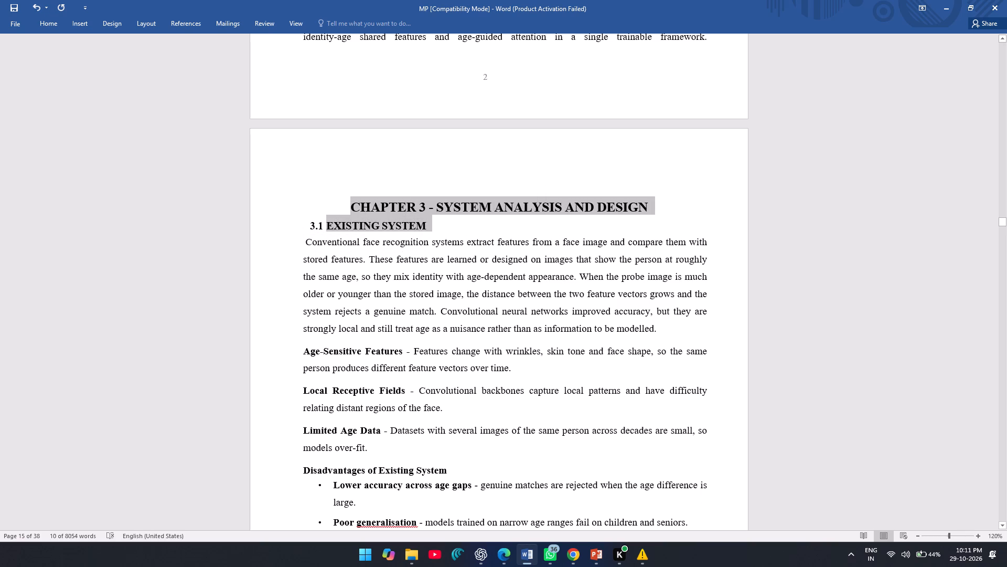
pyautogui.click(152, 23)
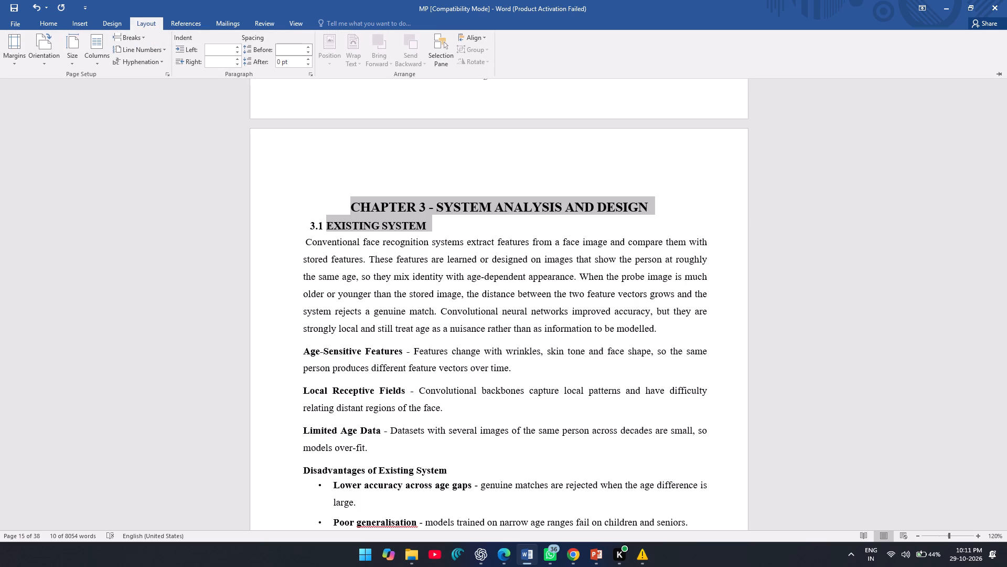
pyautogui.click(290, 46)
pyautogui.press('5')
pyautogui.press('Return')
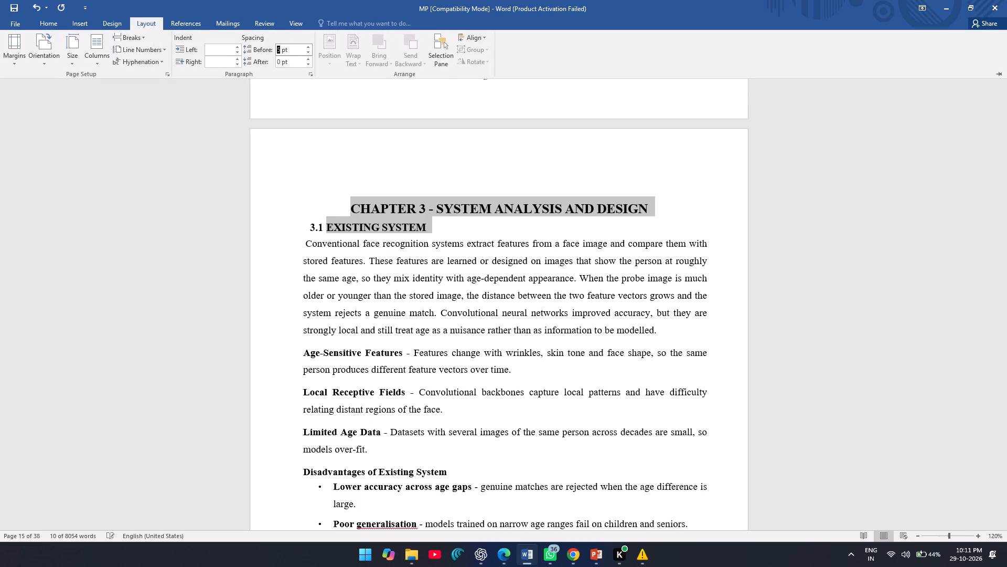
pyautogui.click(347, 154)
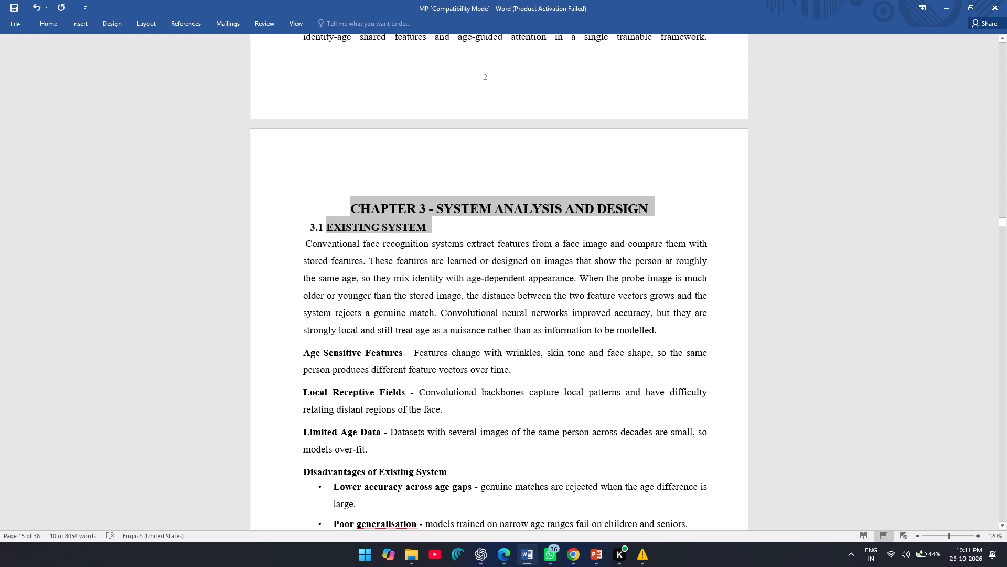
pyautogui.click(455, 186)
# Go back to the Summary of the Survey and Research Gap section just before Chapter 3.
pyautogui.scroll(1, 416, 204)
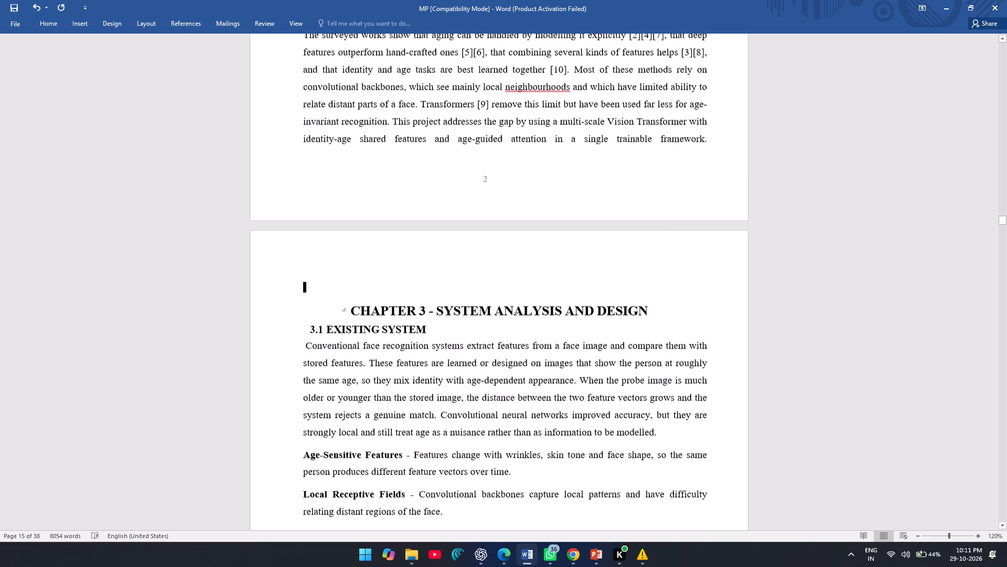
pyautogui.scroll(2, 416, 204)
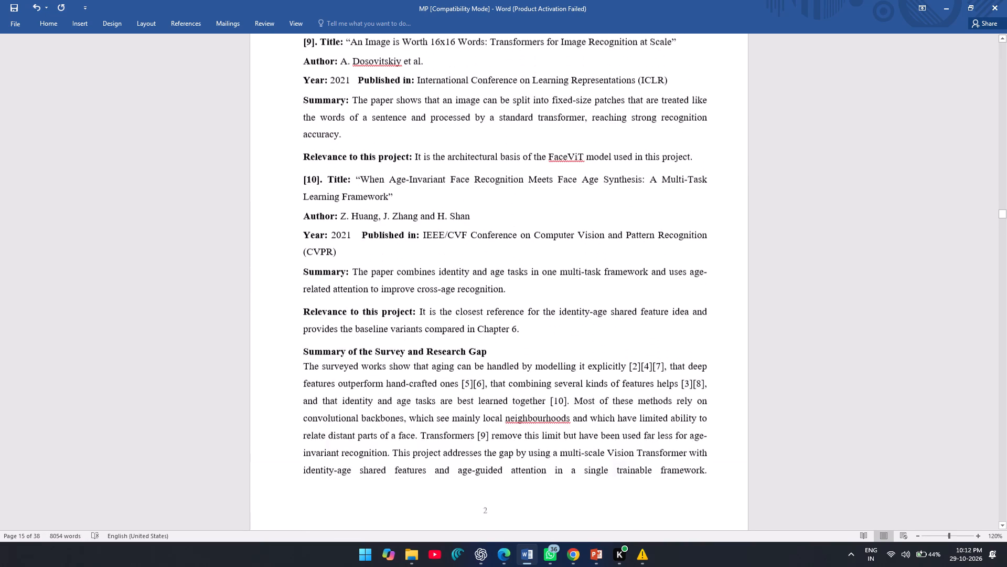